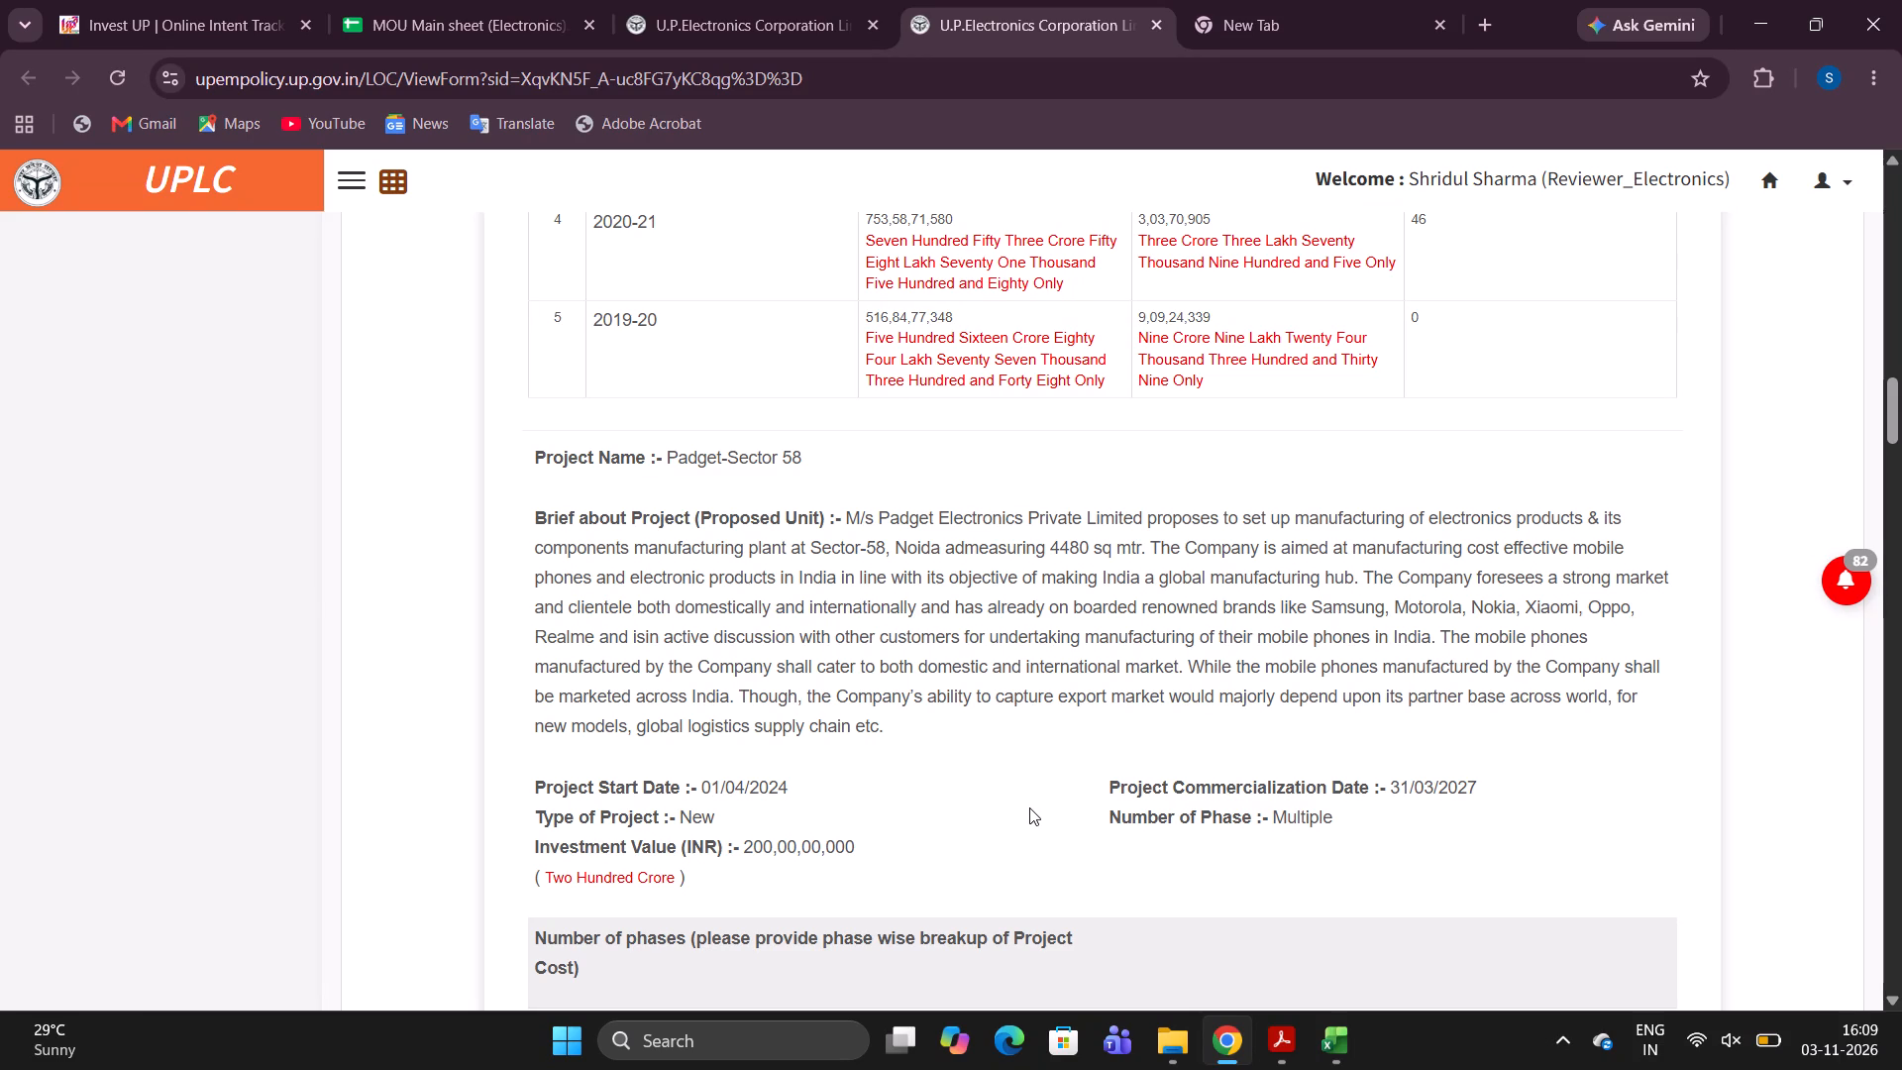
# Close the Padget-Sector 58 application form tab and return to the received applications list.
pyautogui.click(768, 3)
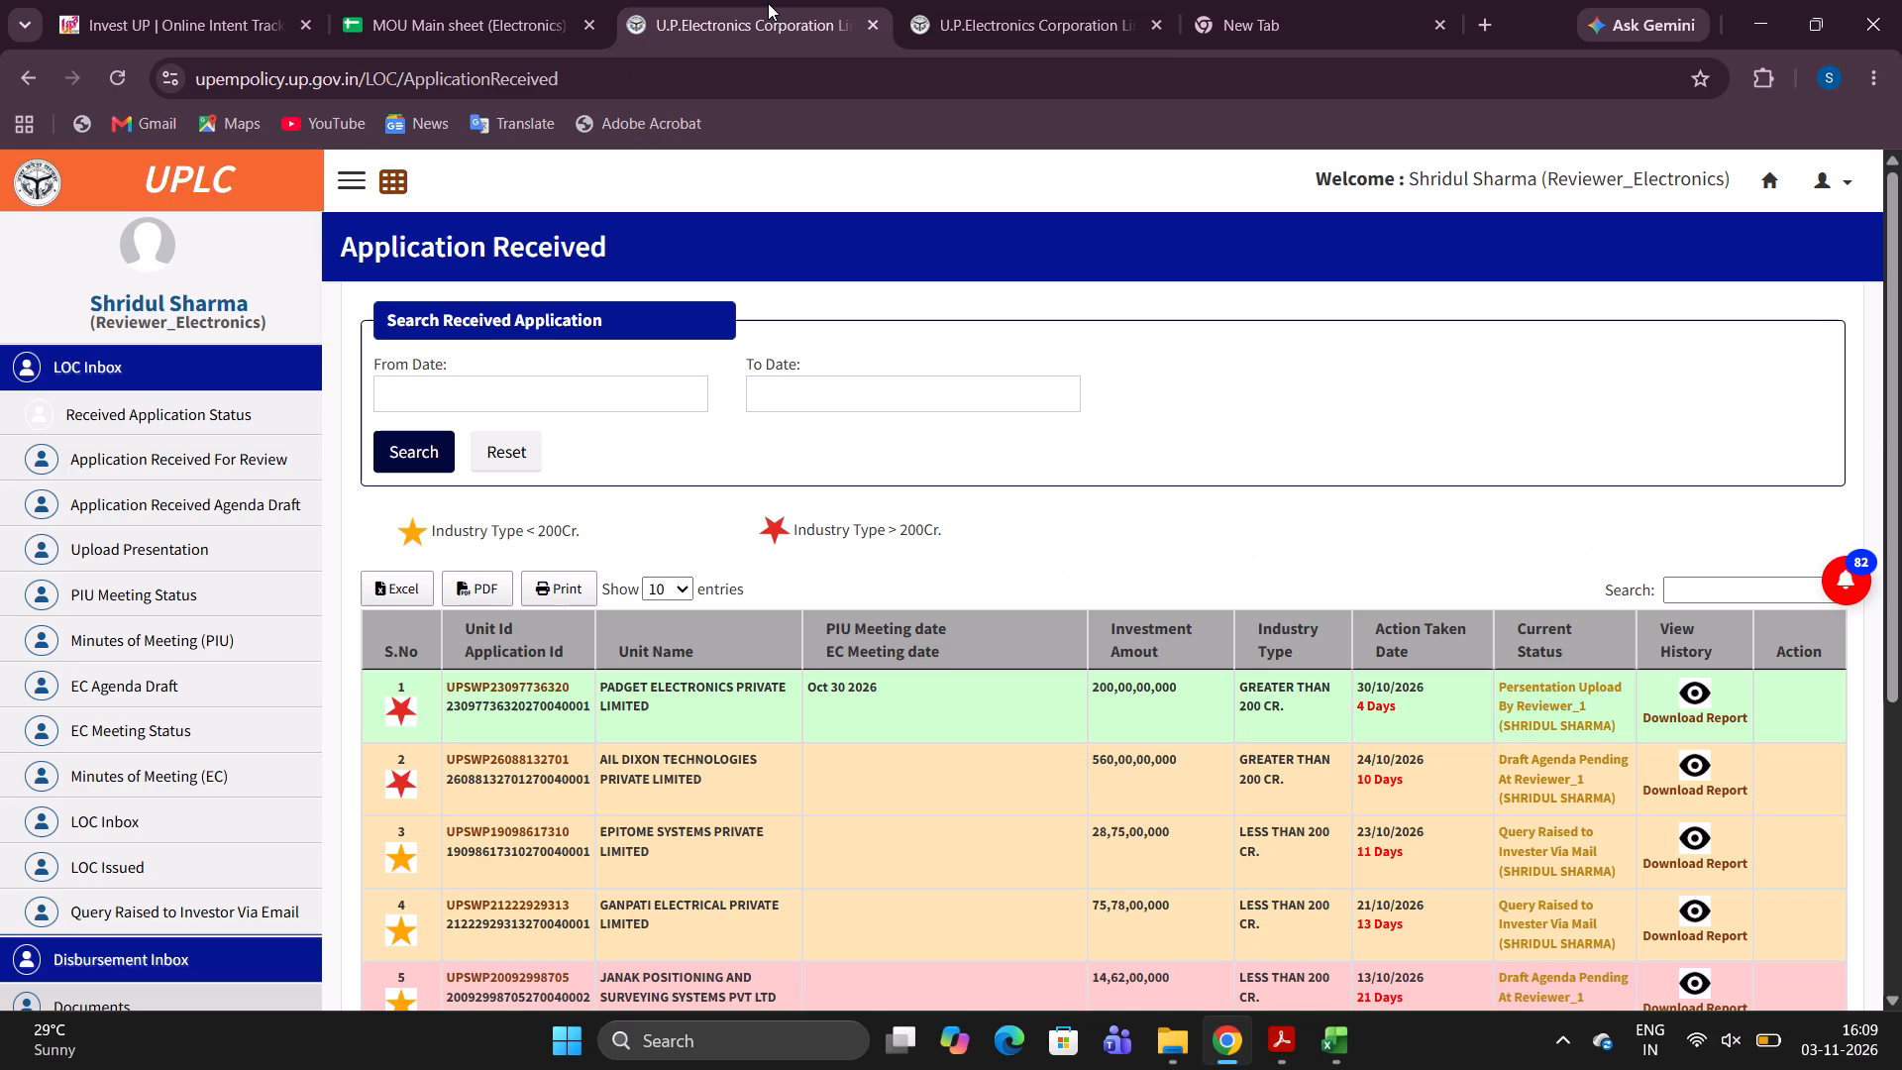
pyautogui.click(1150, 21)
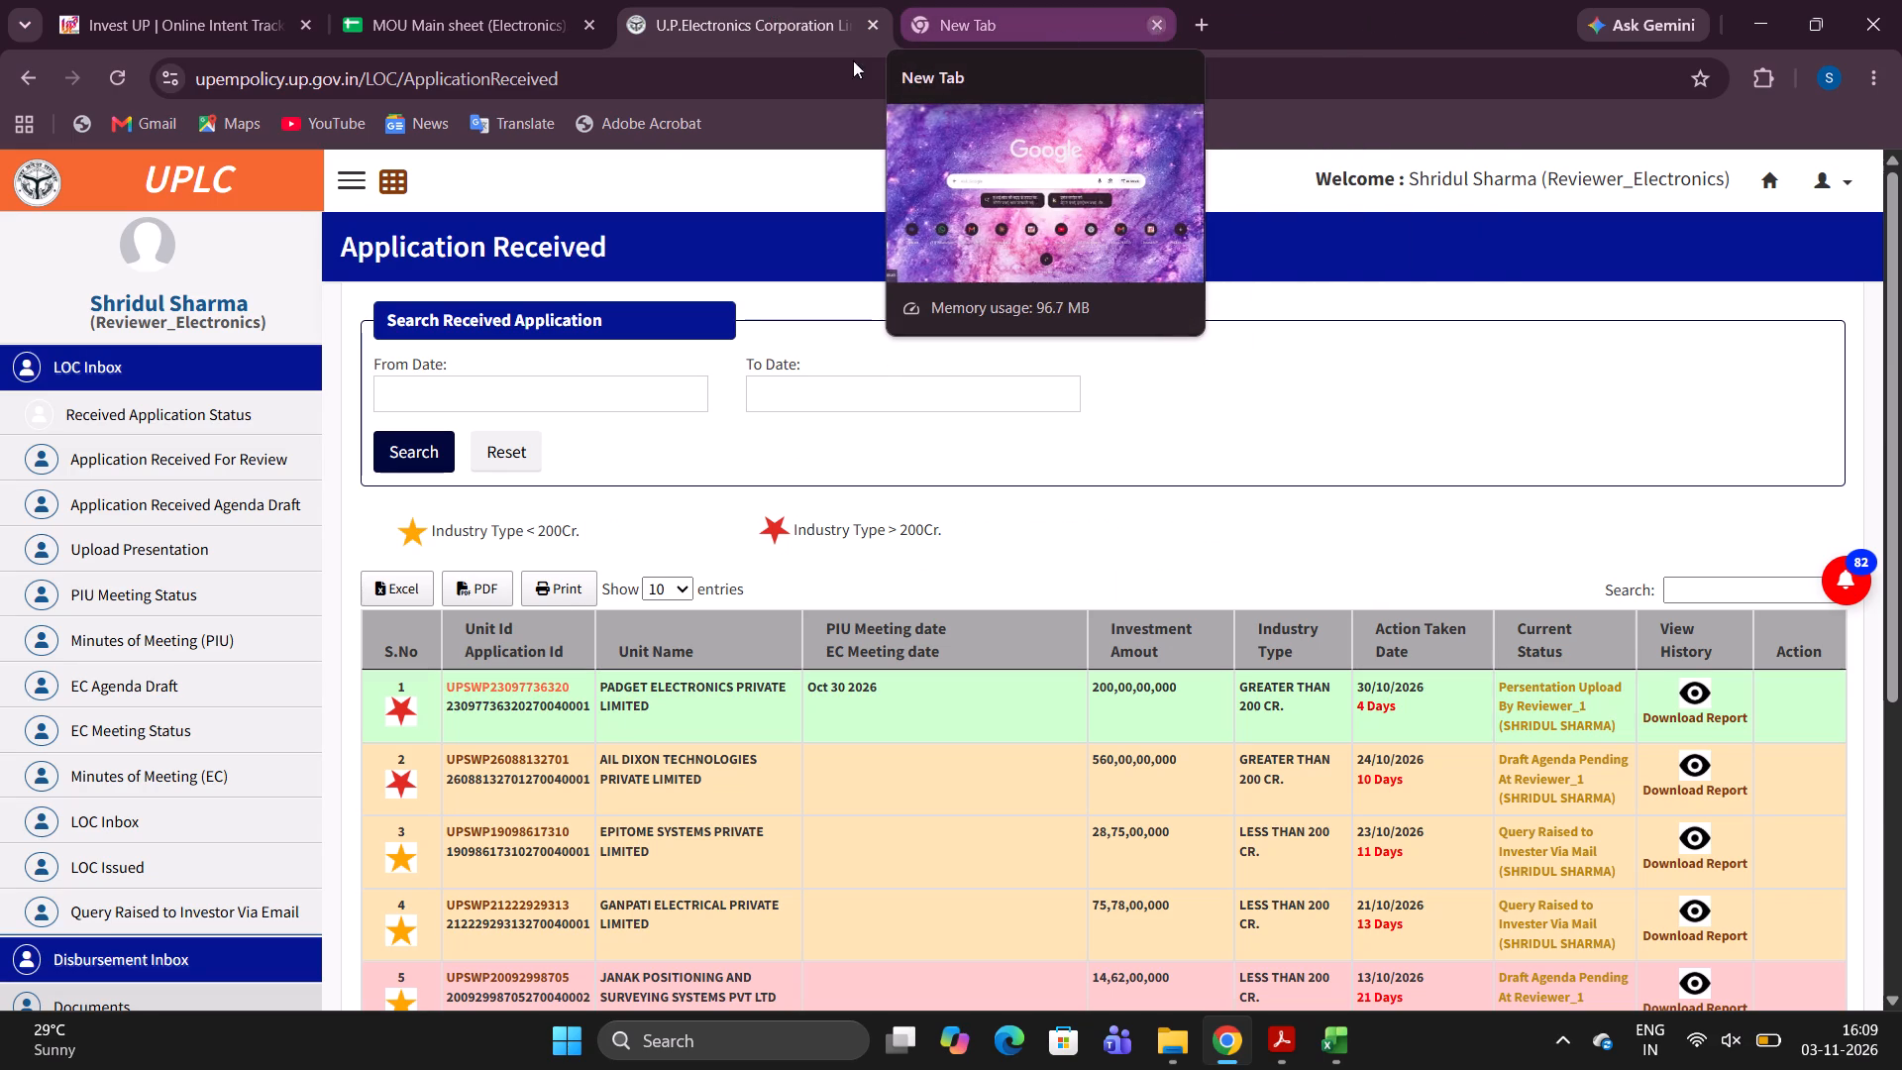
# From PIU Meeting Status, open the action form for Padget Electronics Private Limited and set the action to PIU MEETING DONE.
pyautogui.click(110, 587)
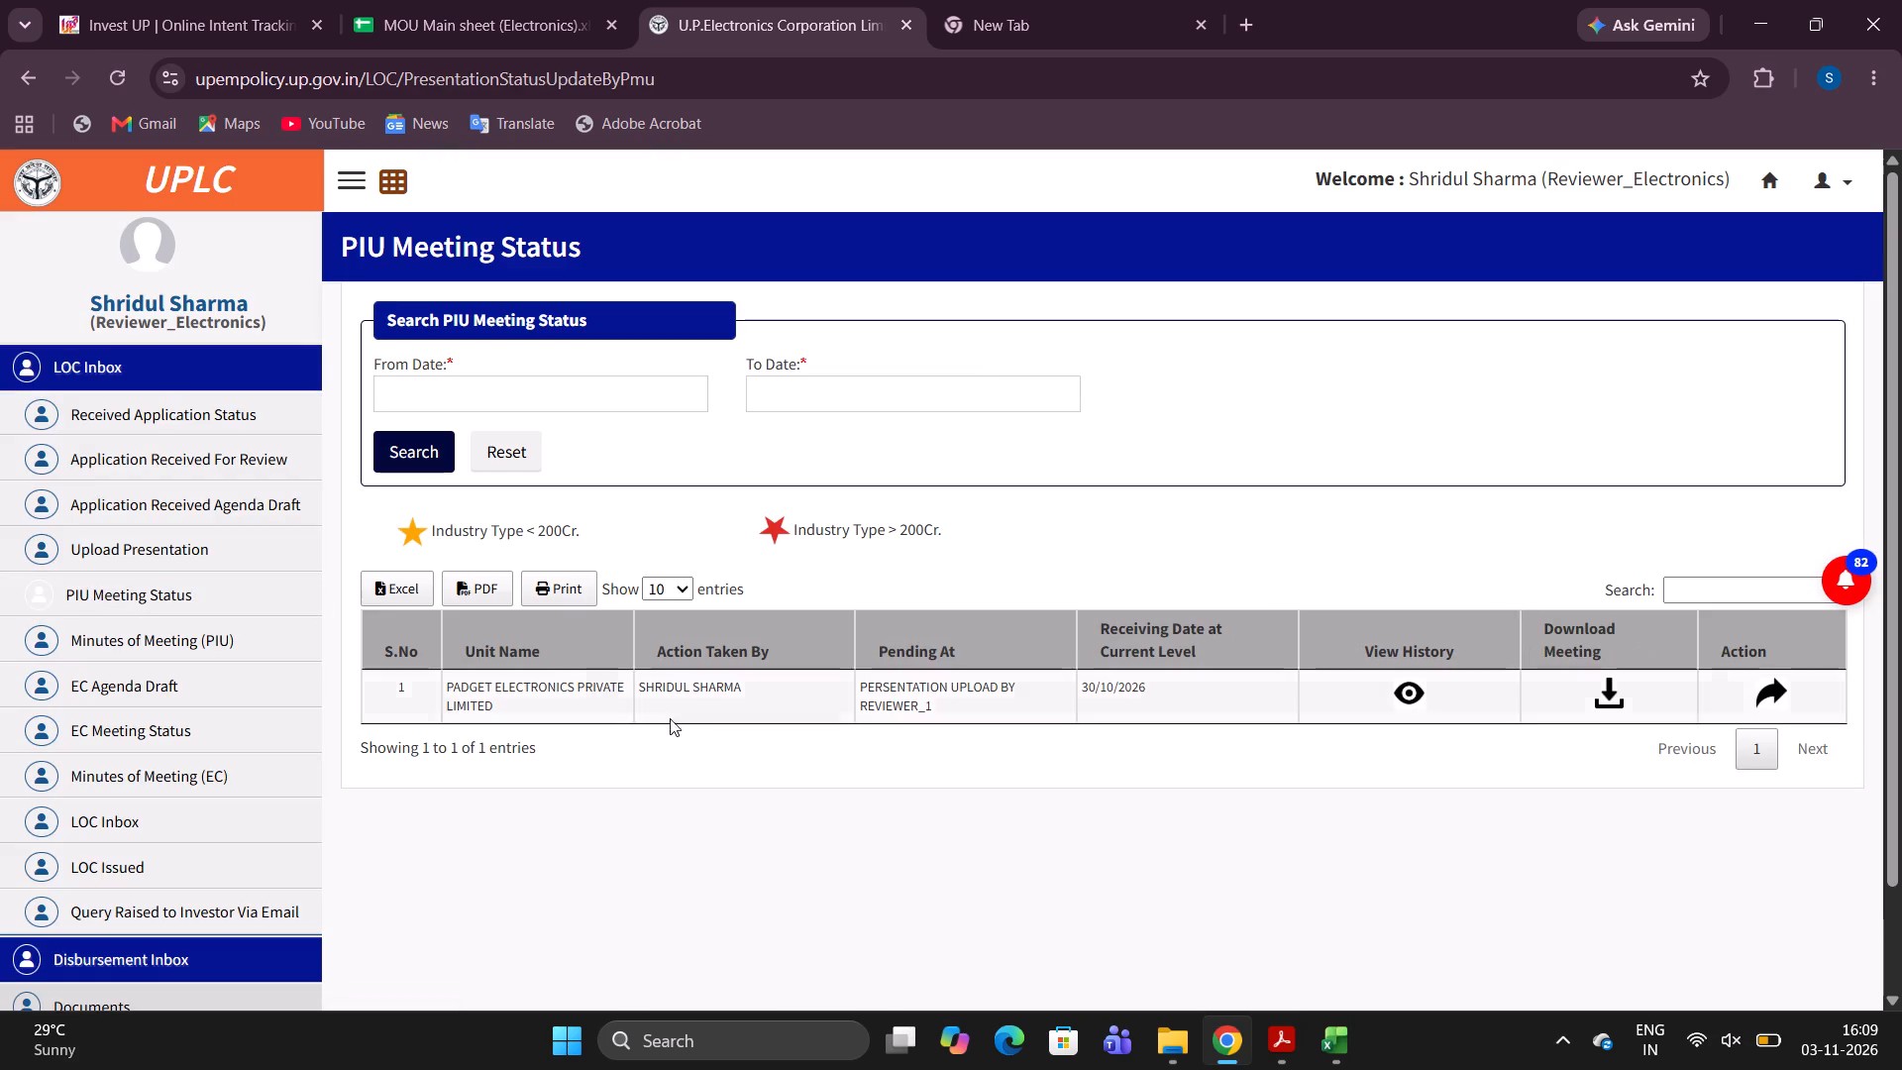
pyautogui.click(1772, 697)
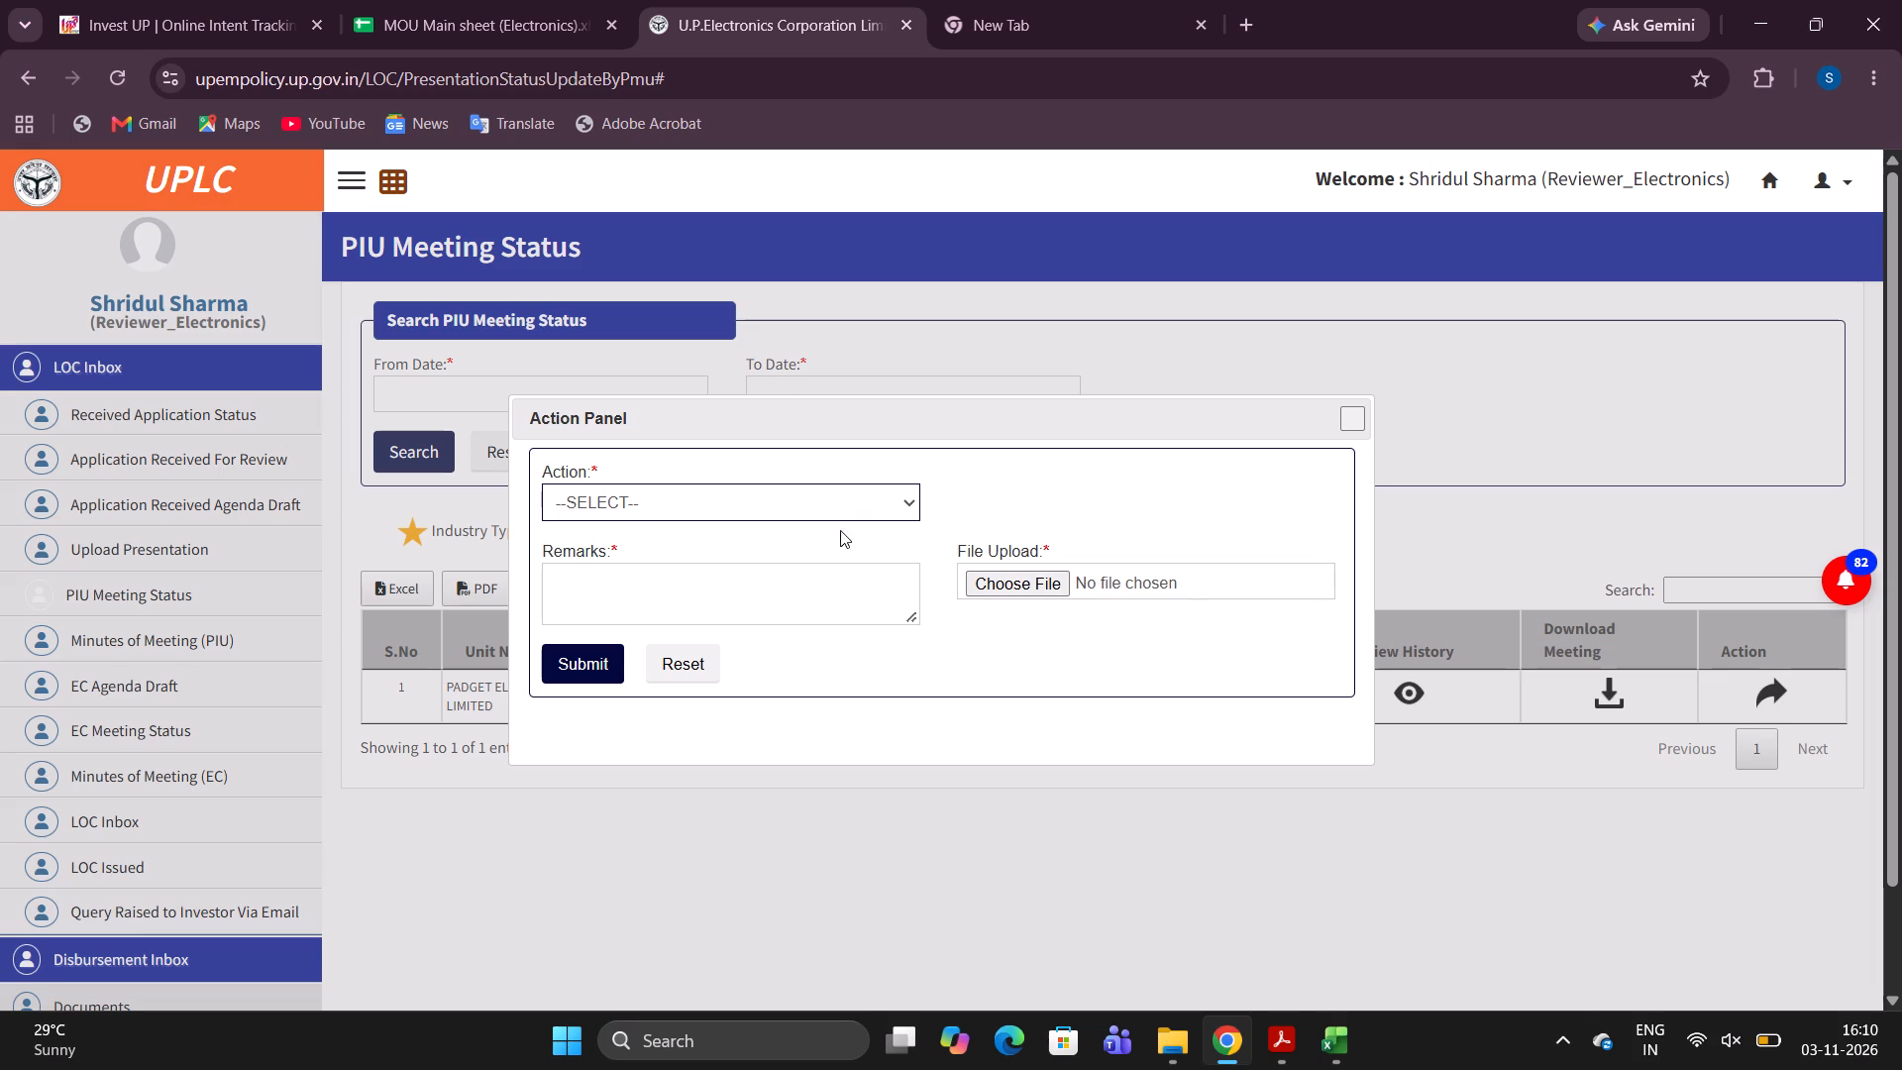
pyautogui.click(842, 497)
pyautogui.click(748, 556)
# Consult the LoC issued workbook, search Downloads for MOM, and select the file MOM 27 AUG 2026 UPEMP (1)_compressed.
pyautogui.click(1326, 1036)
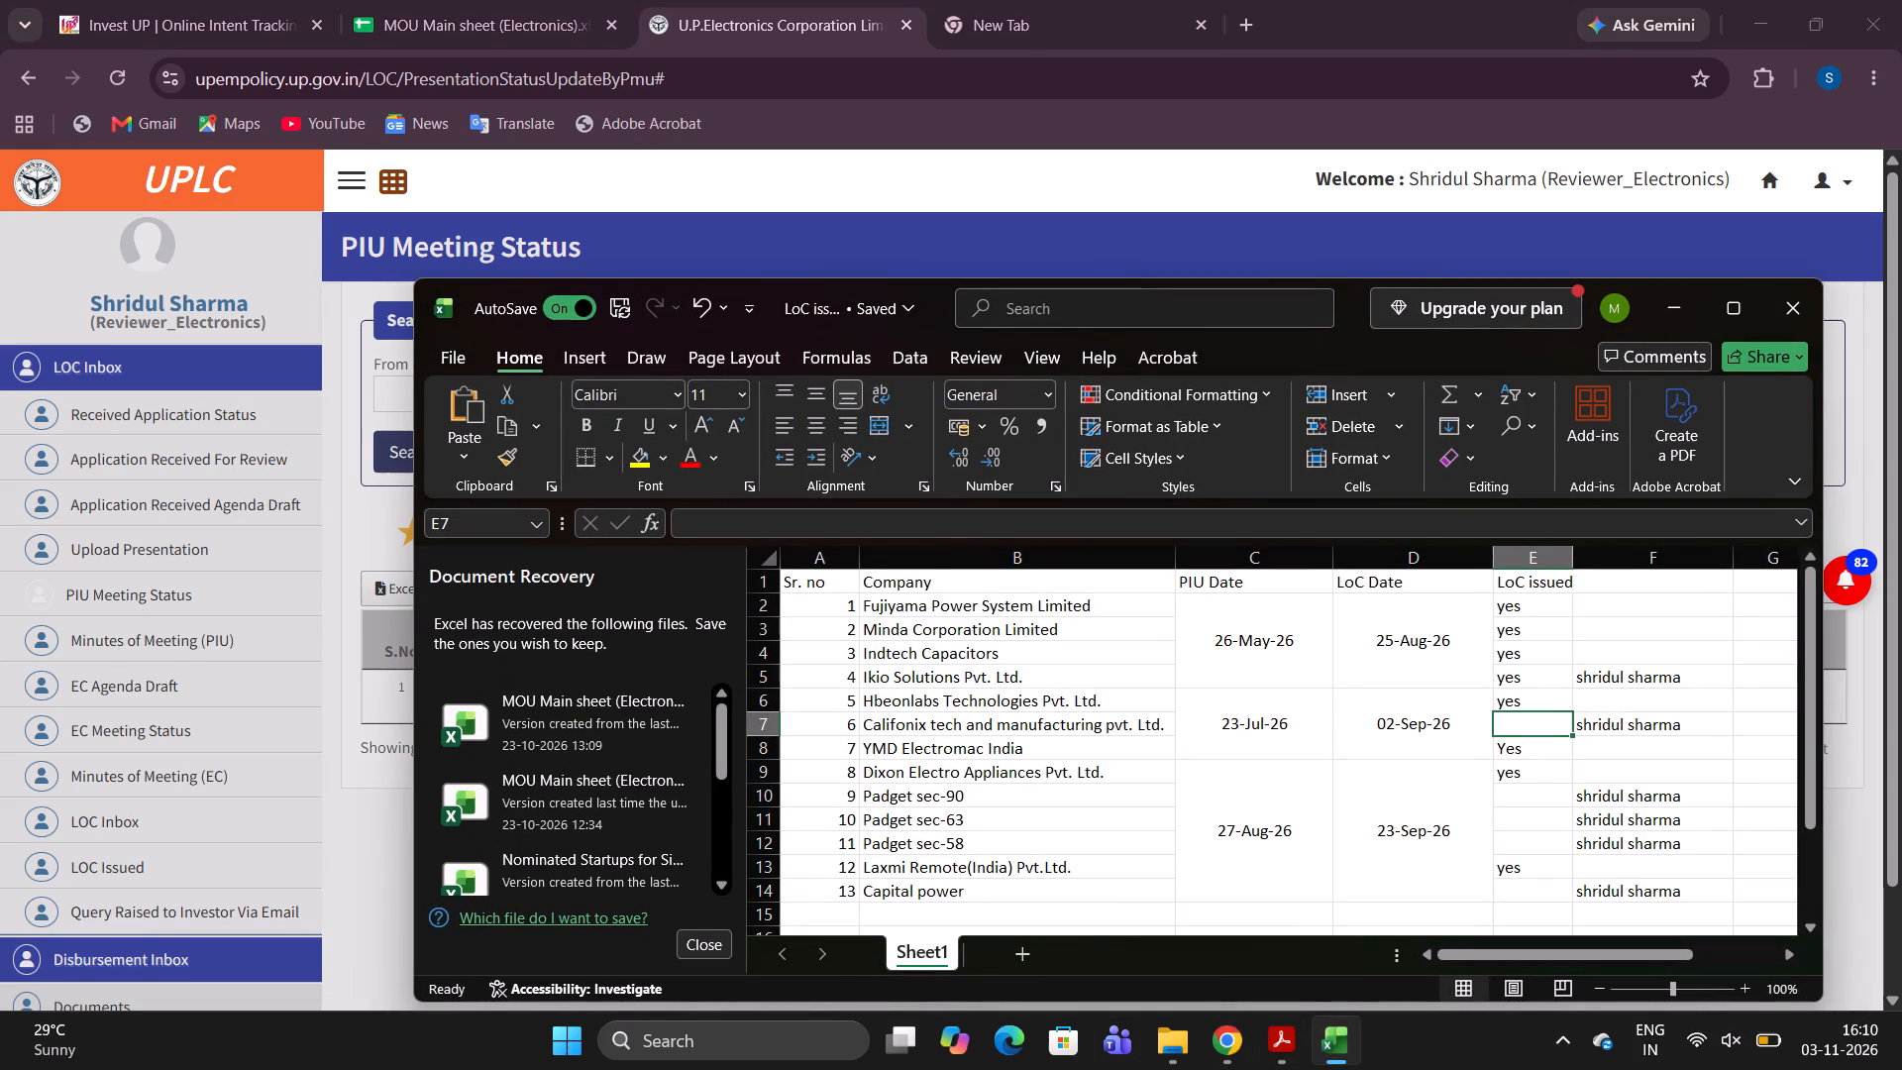
pyautogui.click(1160, 1033)
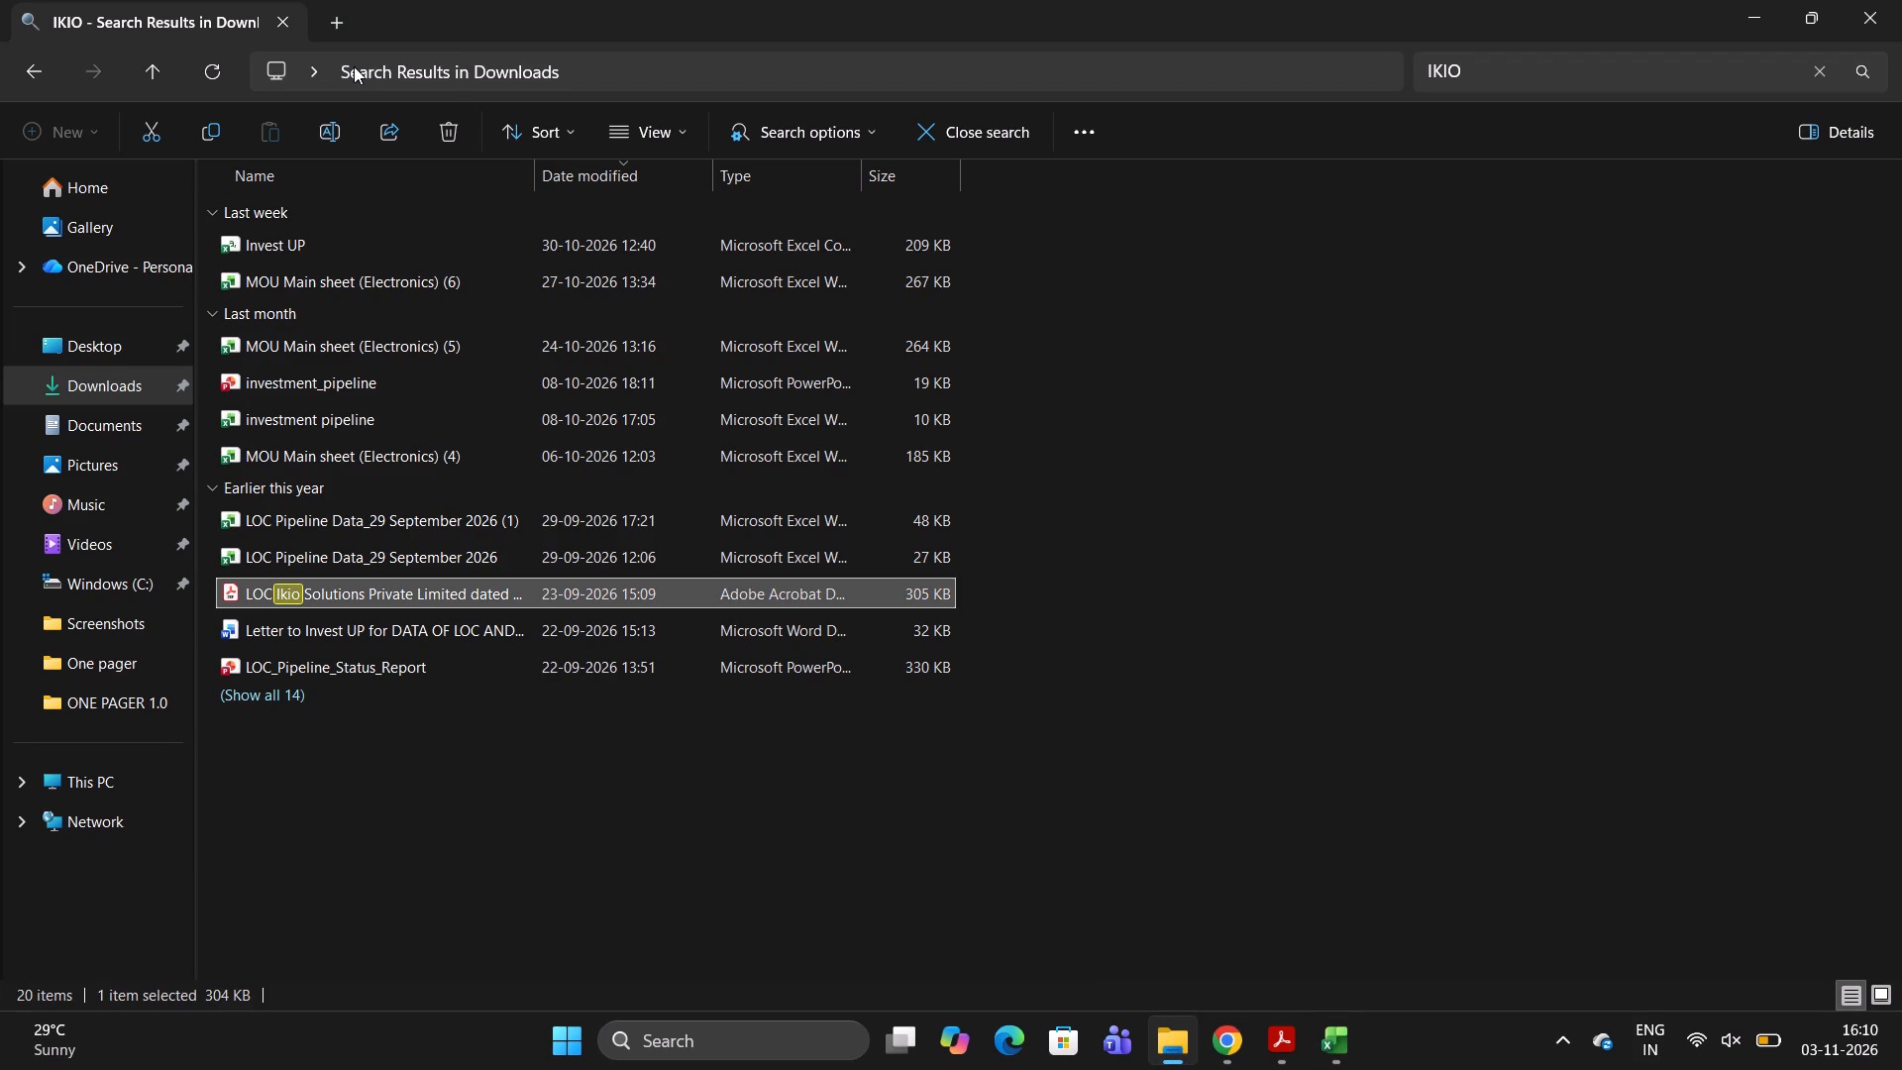
pyautogui.press('BackSpace')
pyautogui.press('BackSpace')
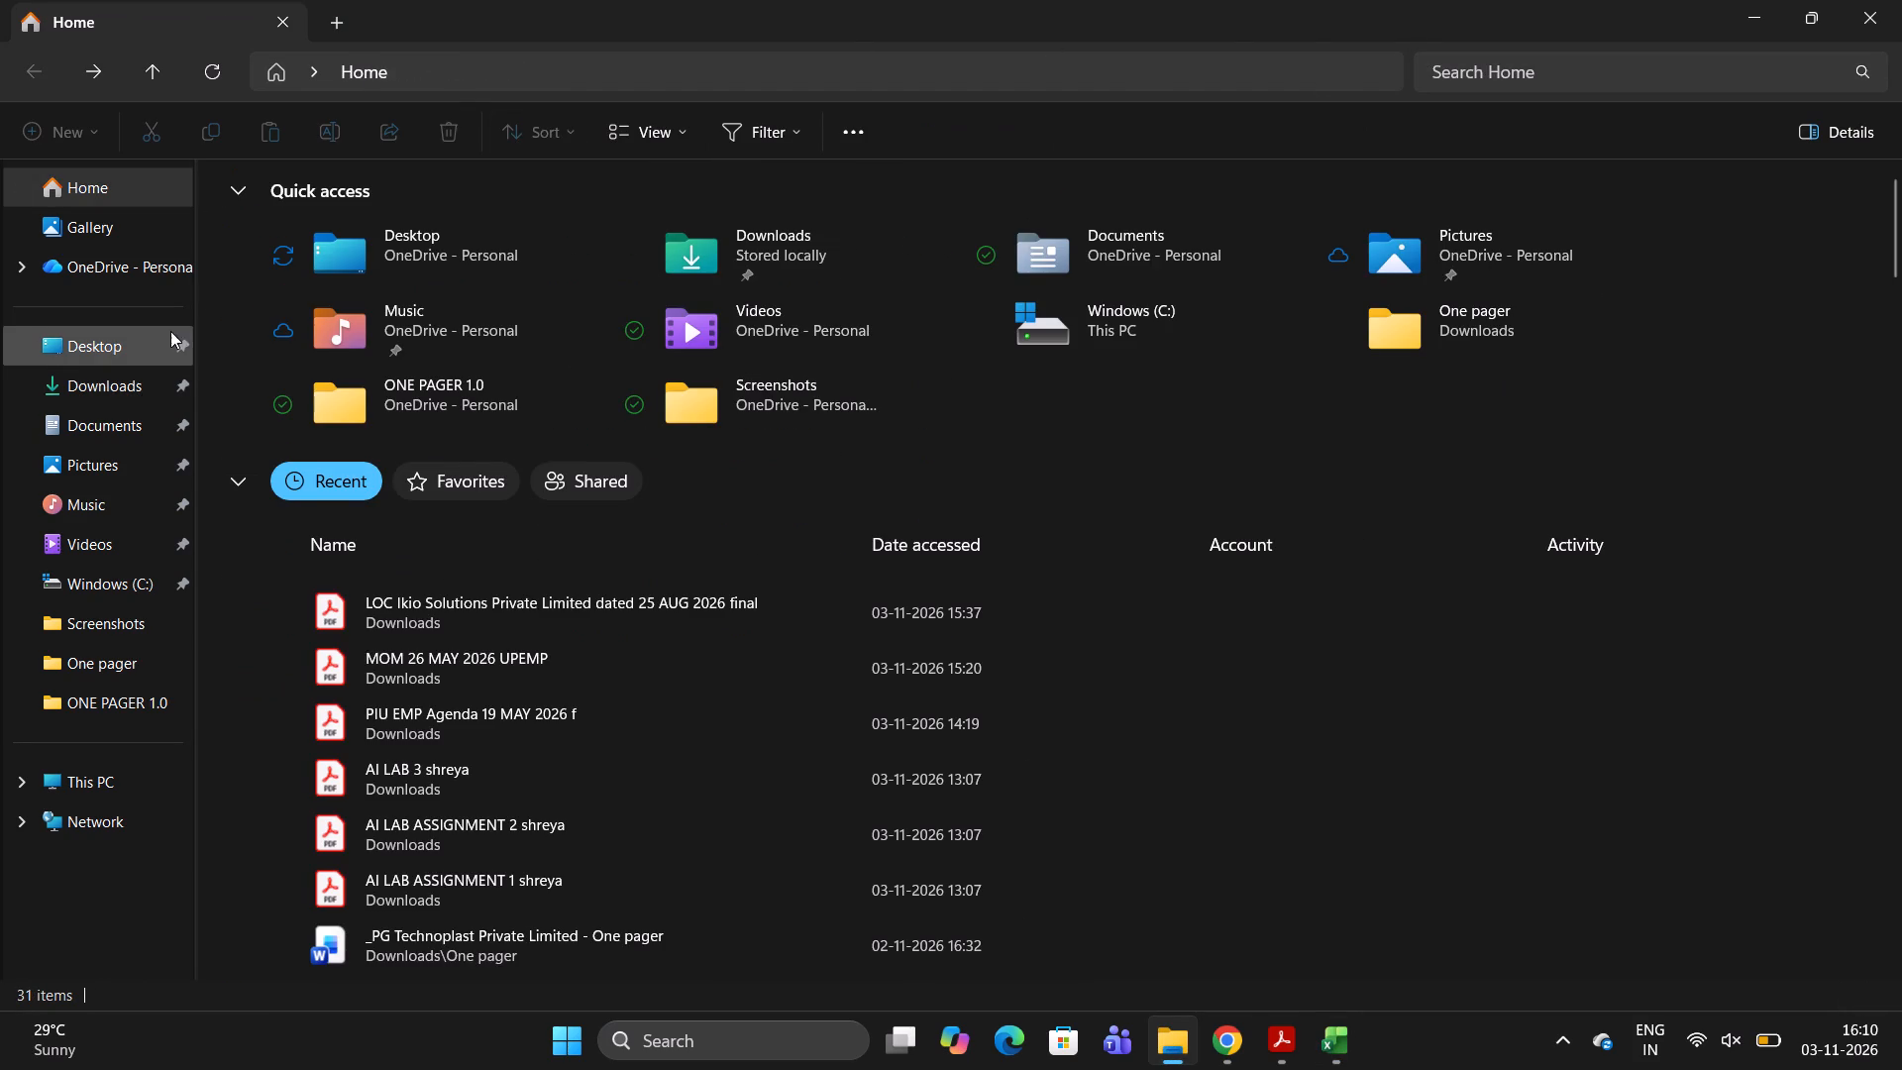
pyautogui.click(93, 386)
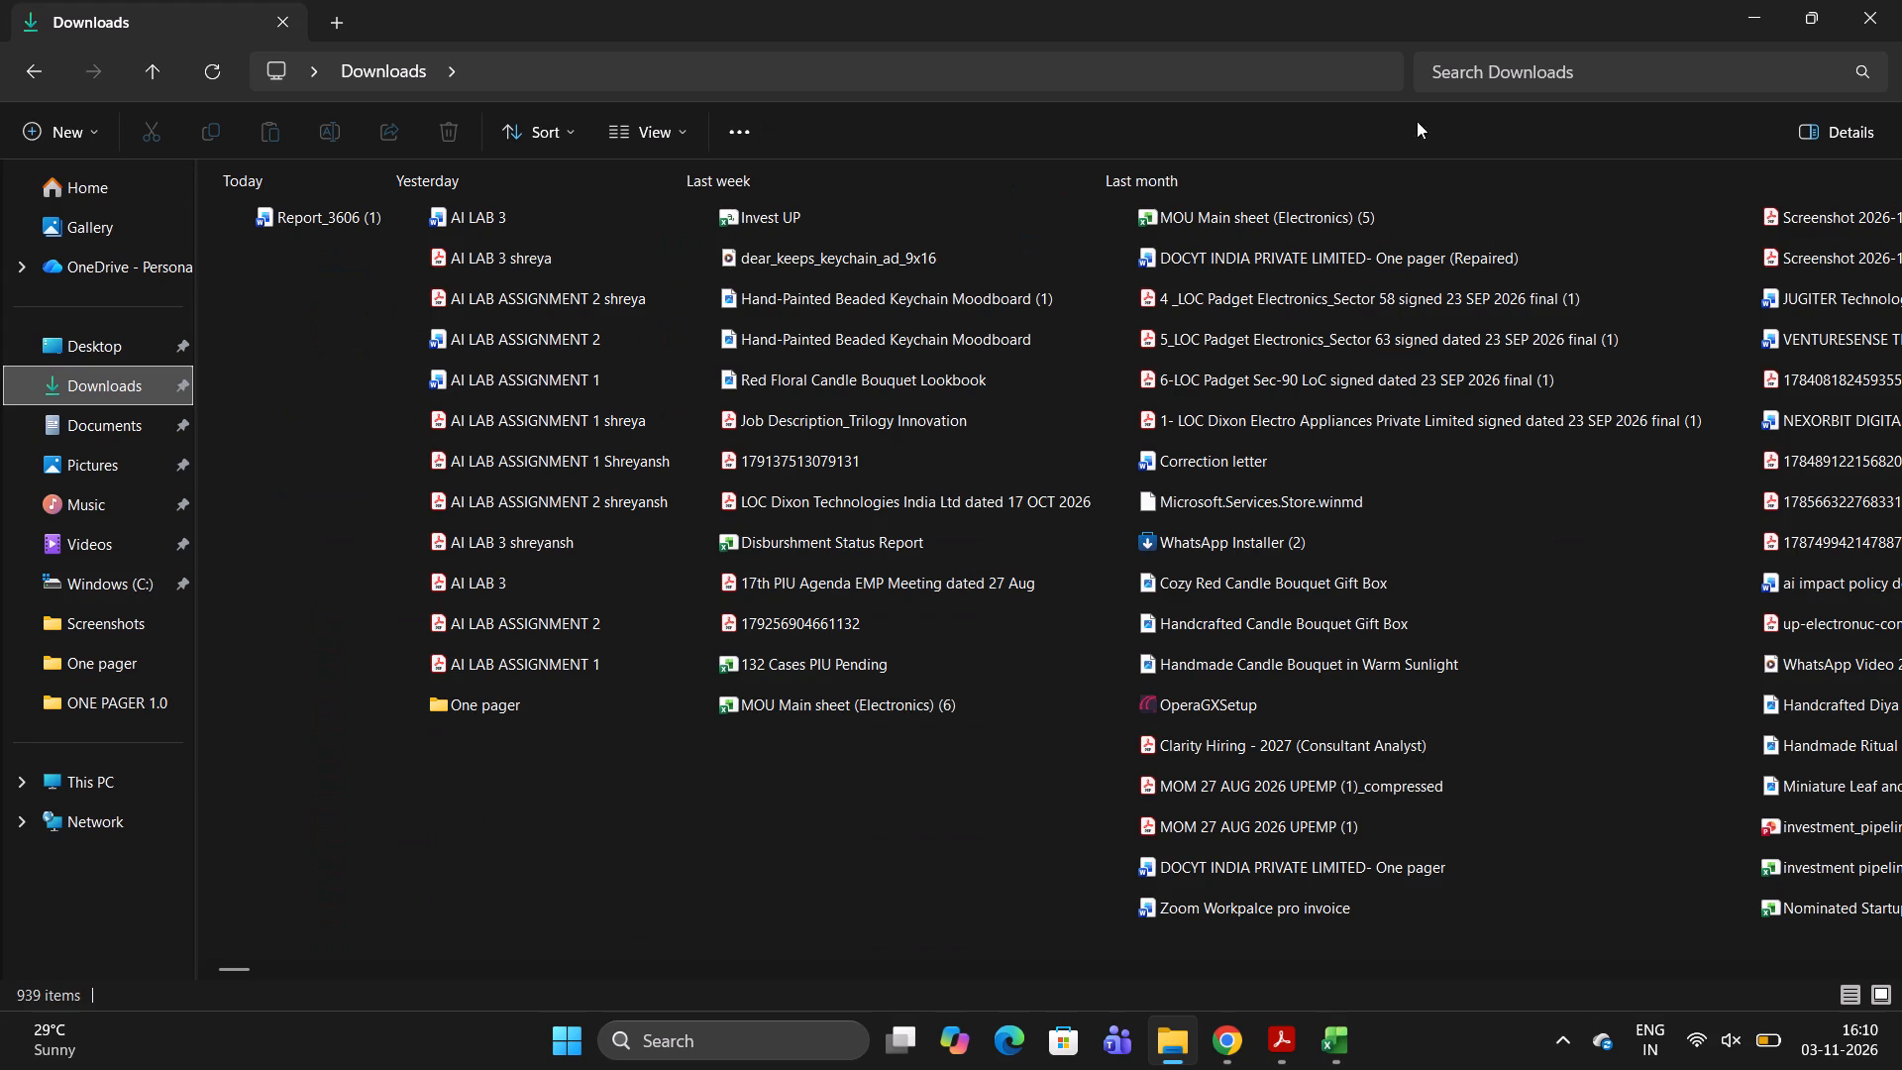
pyautogui.click(1474, 76)
pyautogui.write('MOM')
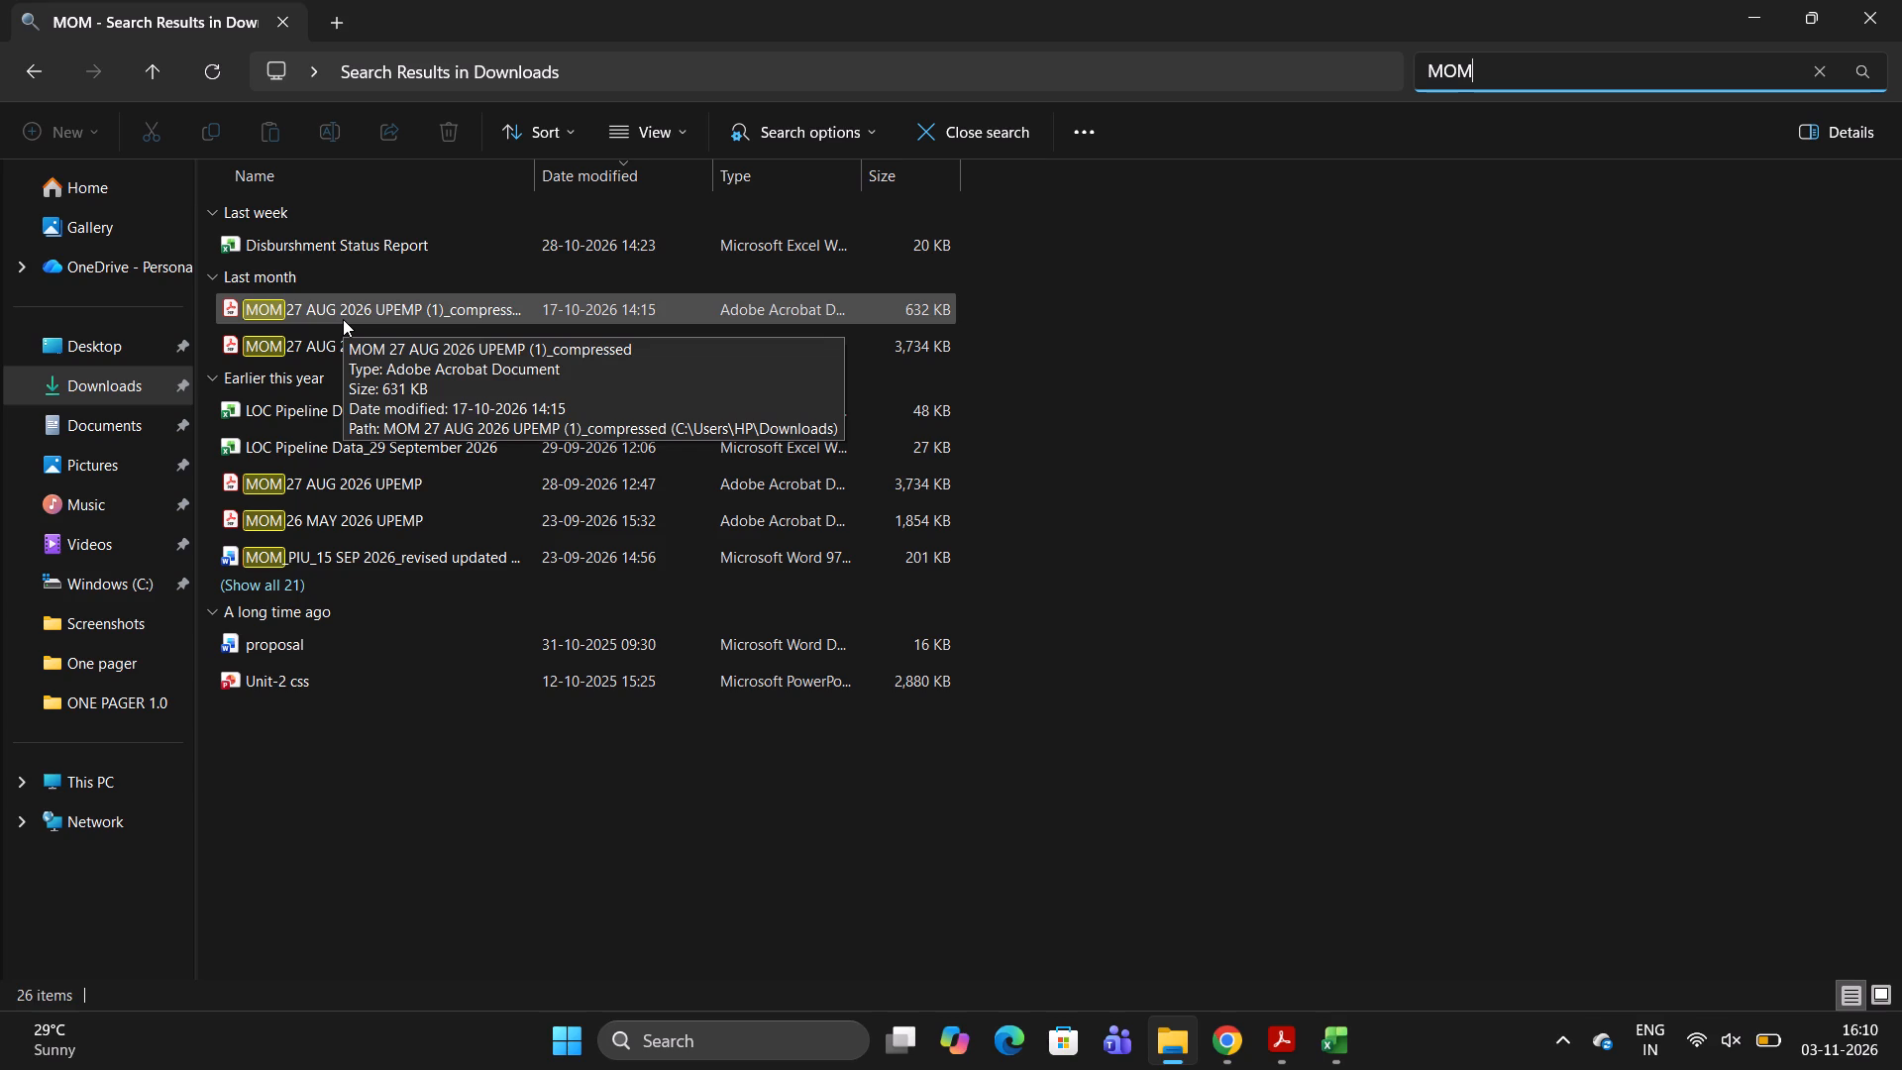
pyautogui.click(343, 305)
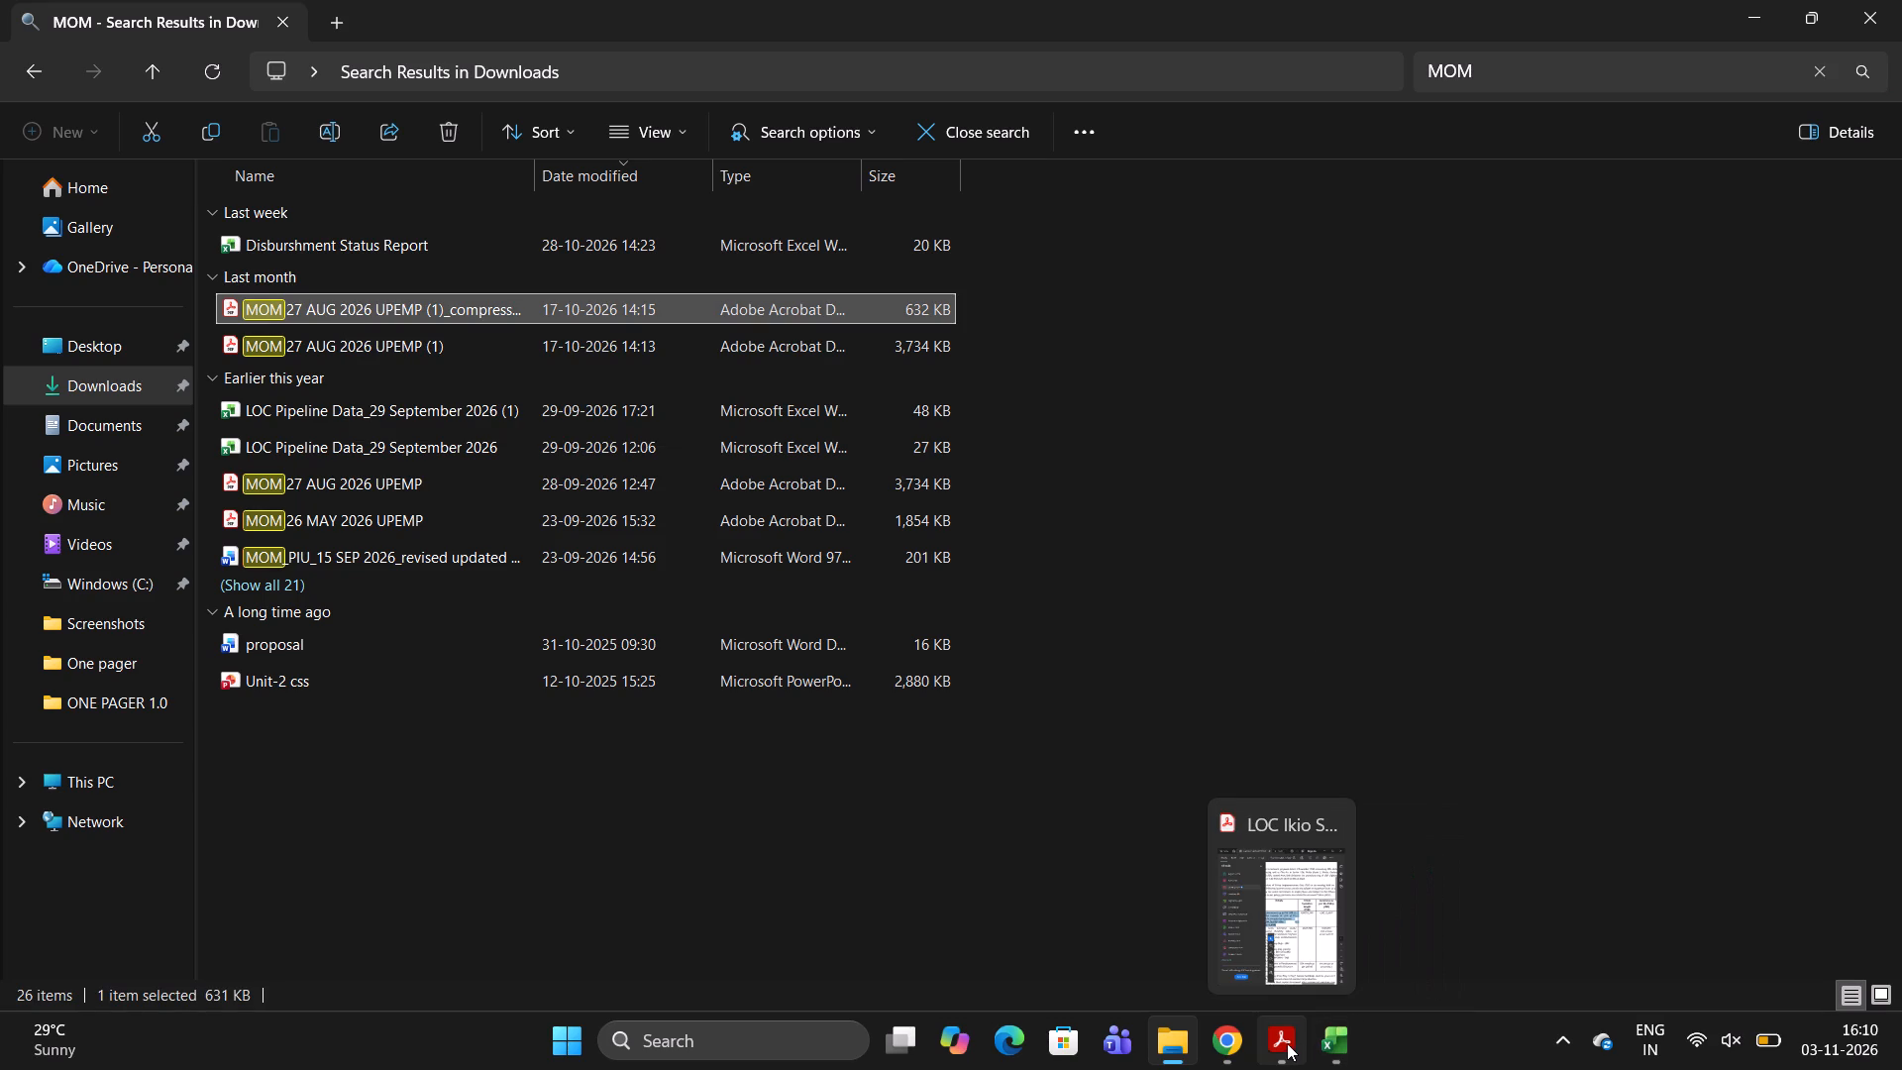
# Close the open LOC Ikio Solutions PDF window.
pyautogui.click(1335, 827)
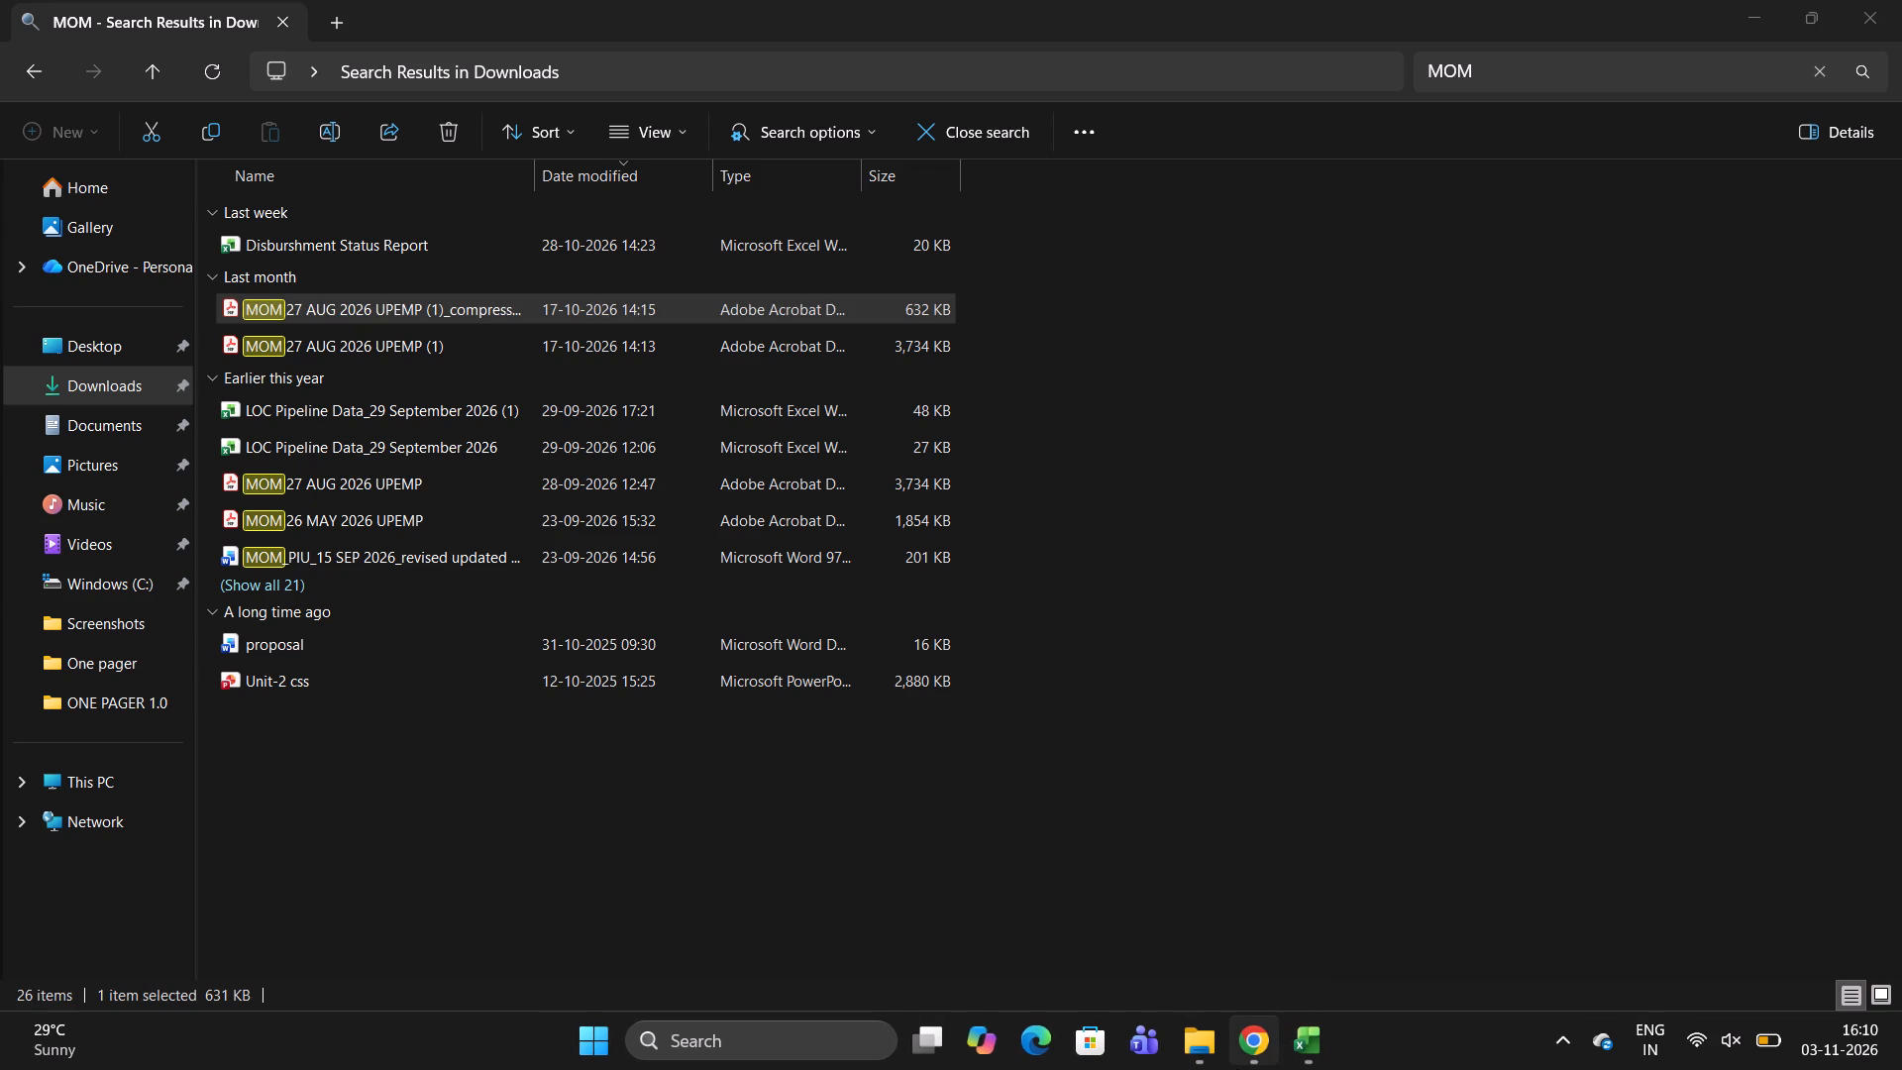
# Back in the browser's PIU meeting action form, enter MOM as the remarks.
pyautogui.click(1239, 1023)
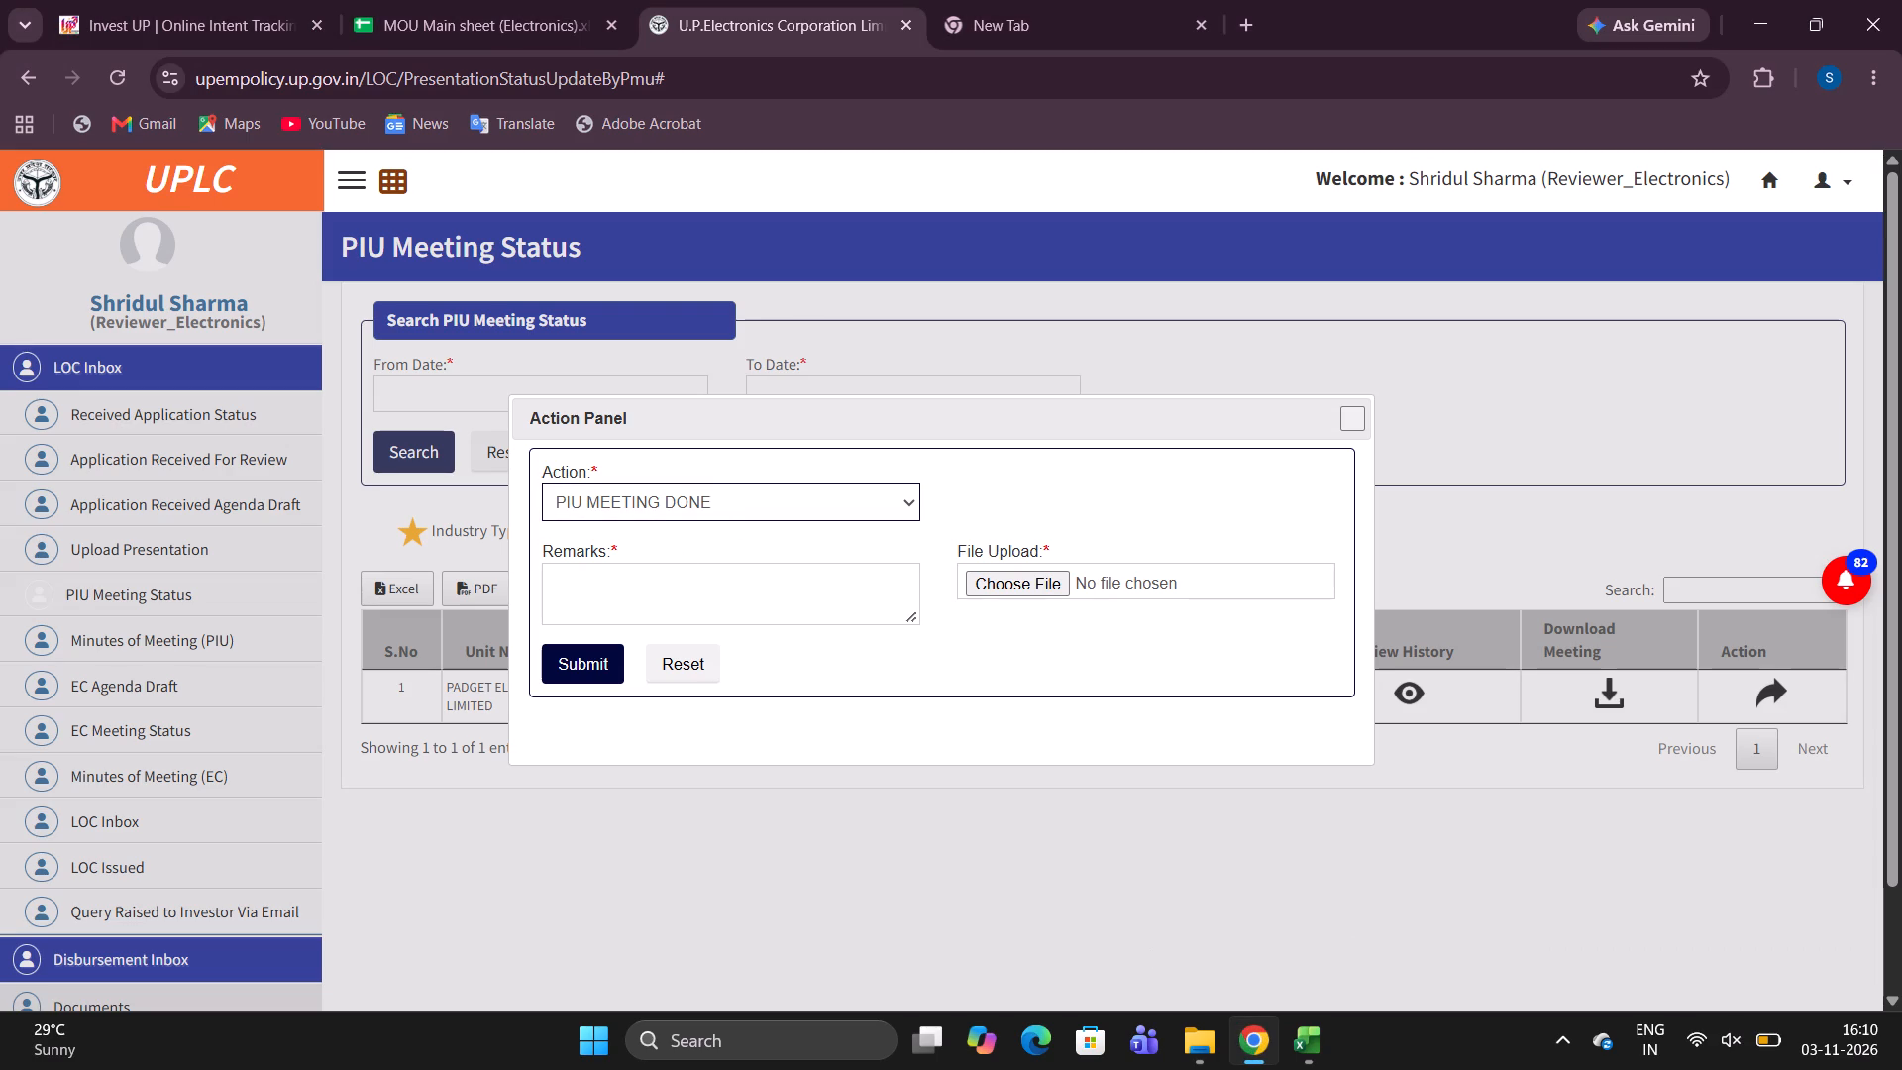
pyautogui.click(665, 588)
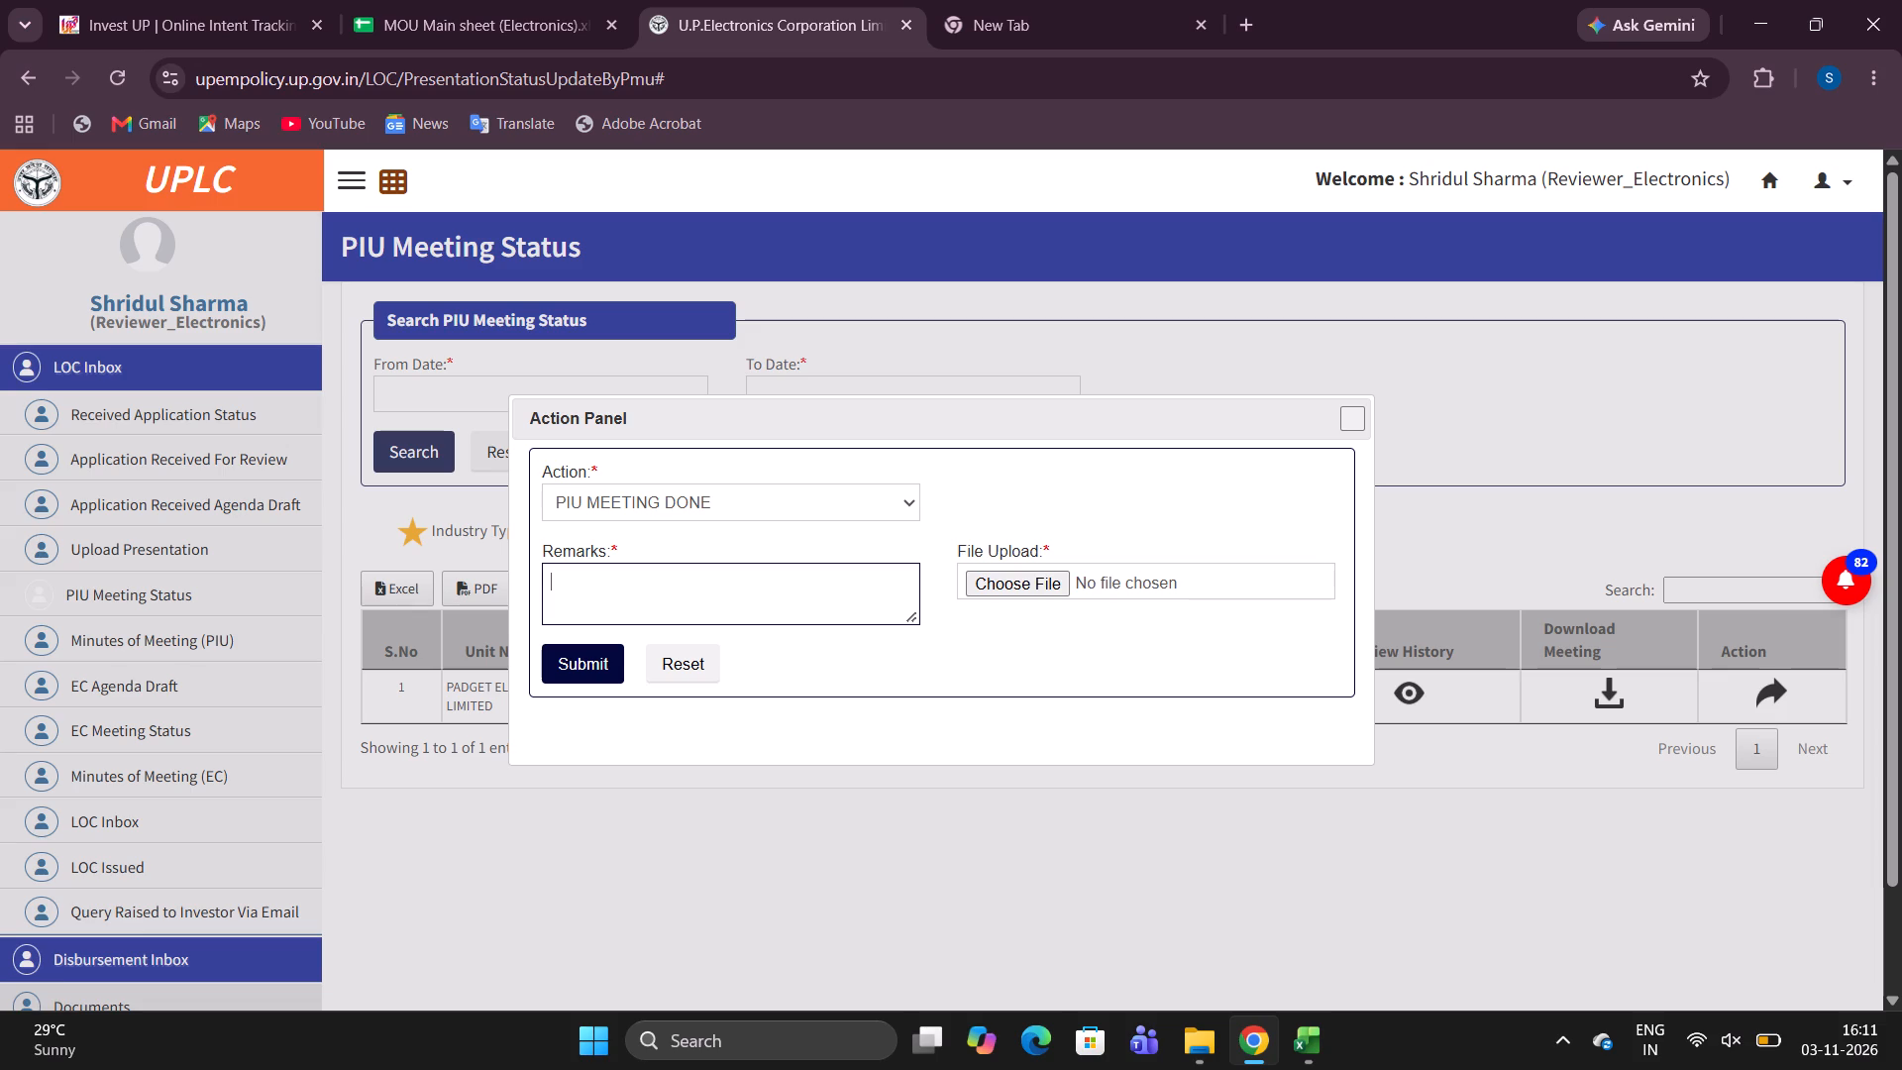
pyautogui.press('m')
pyautogui.write('OM')
# Start the form's file upload and pick MOM 27 AUG 2026 UPEMP (1)_compressed.pdf from Downloads.
pyautogui.click(1037, 588)
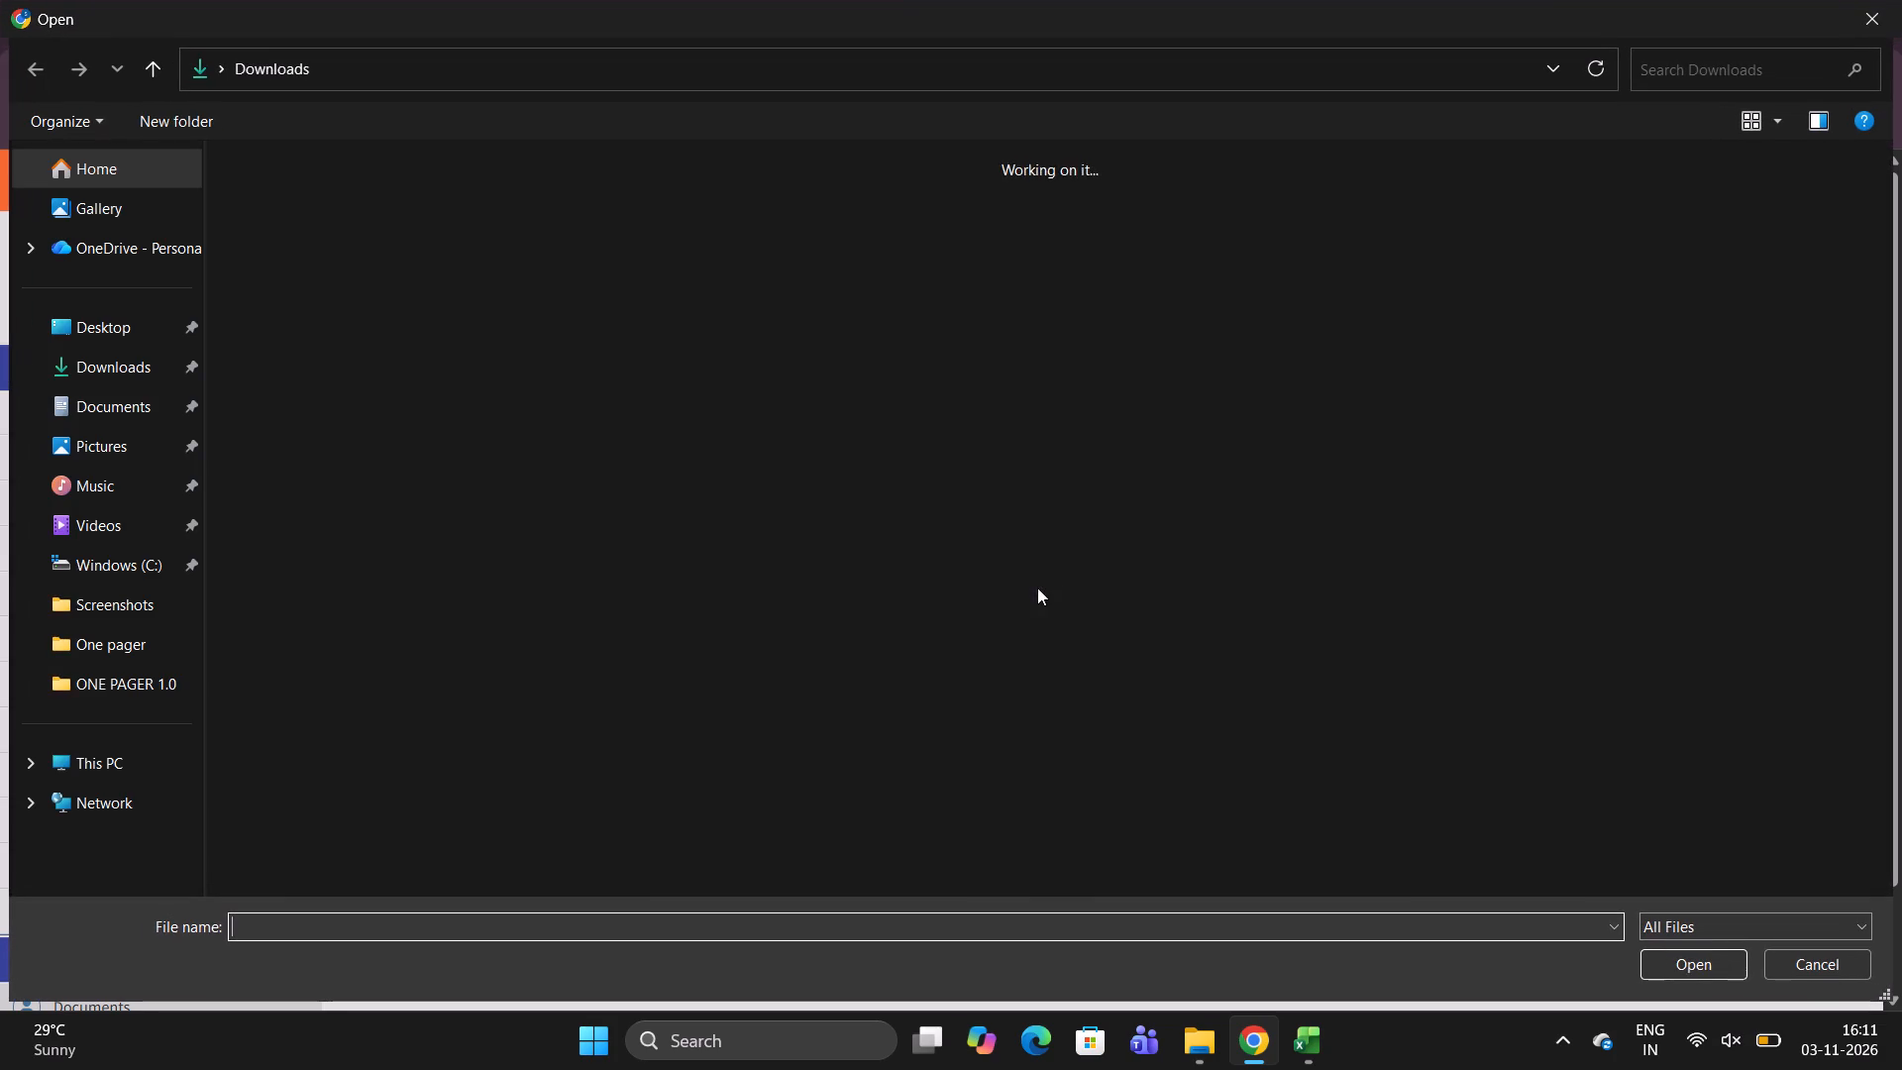
pyautogui.write('MOM')
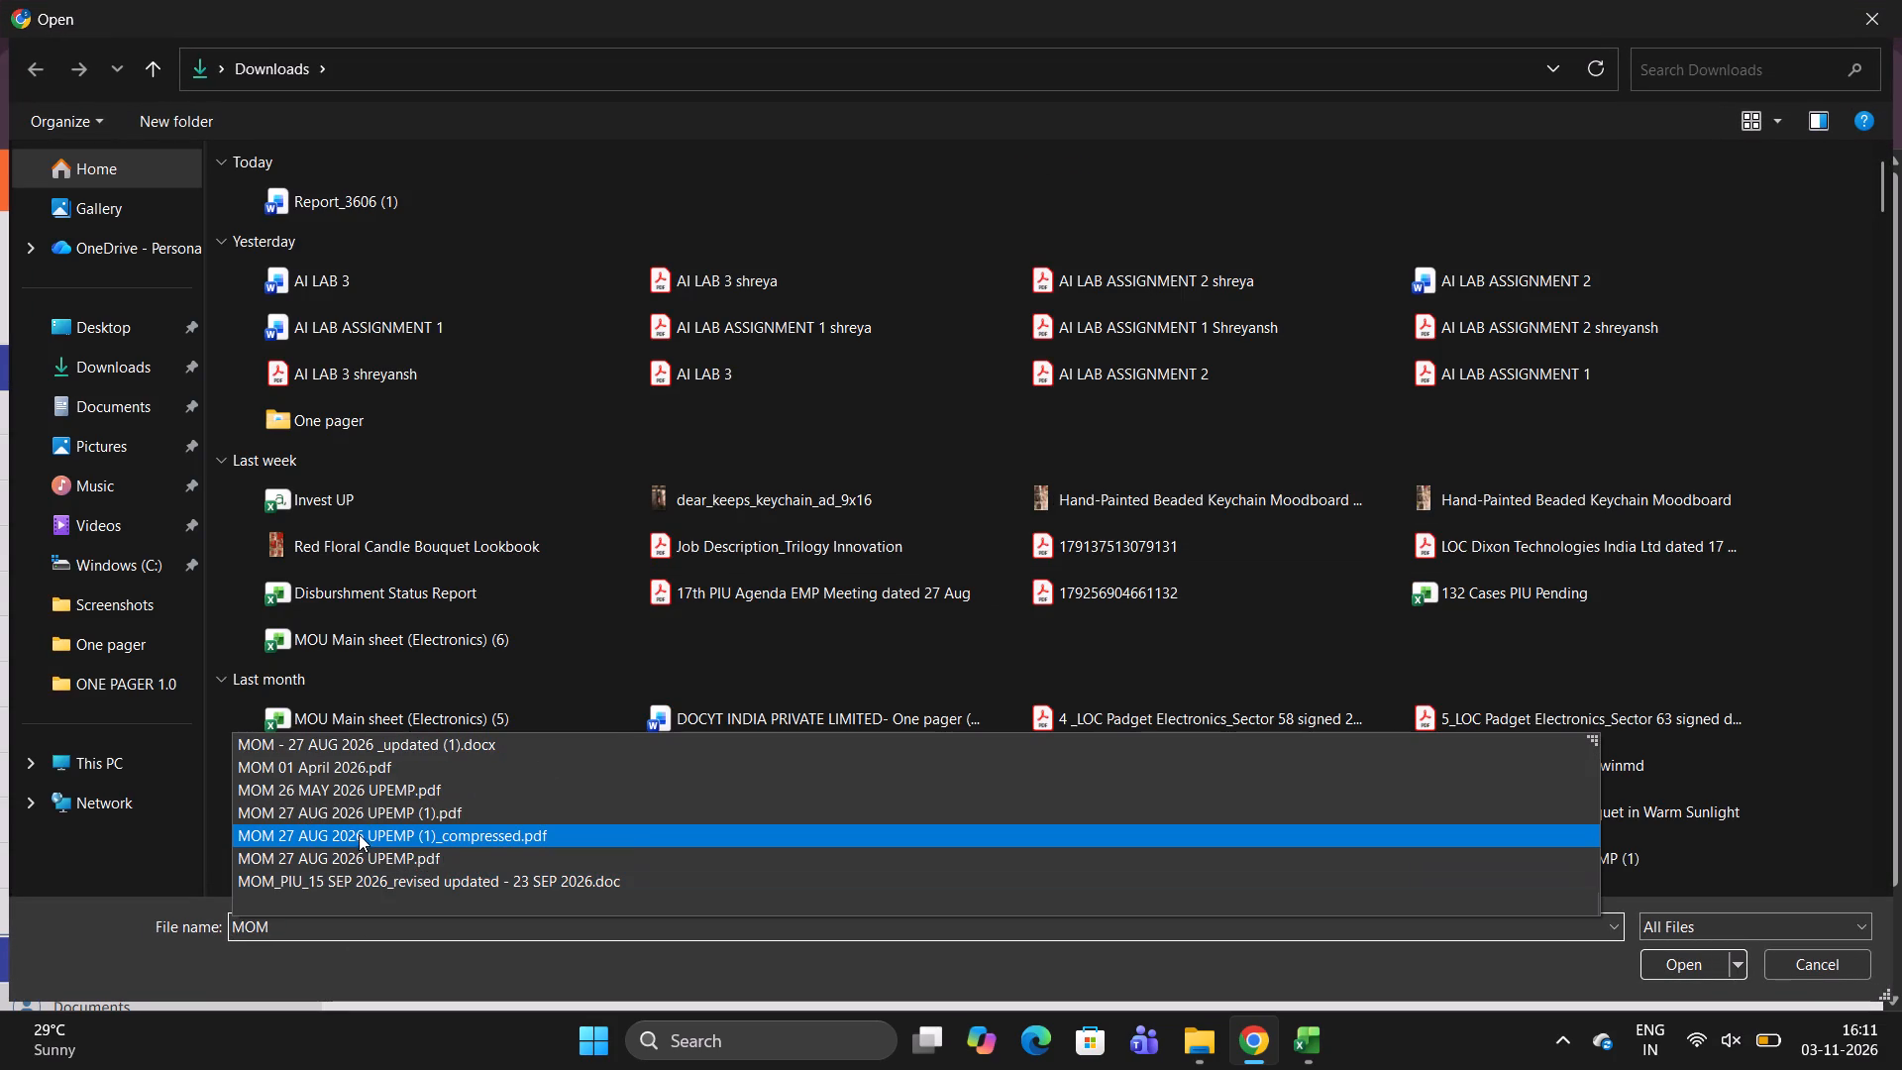
pyautogui.click(359, 833)
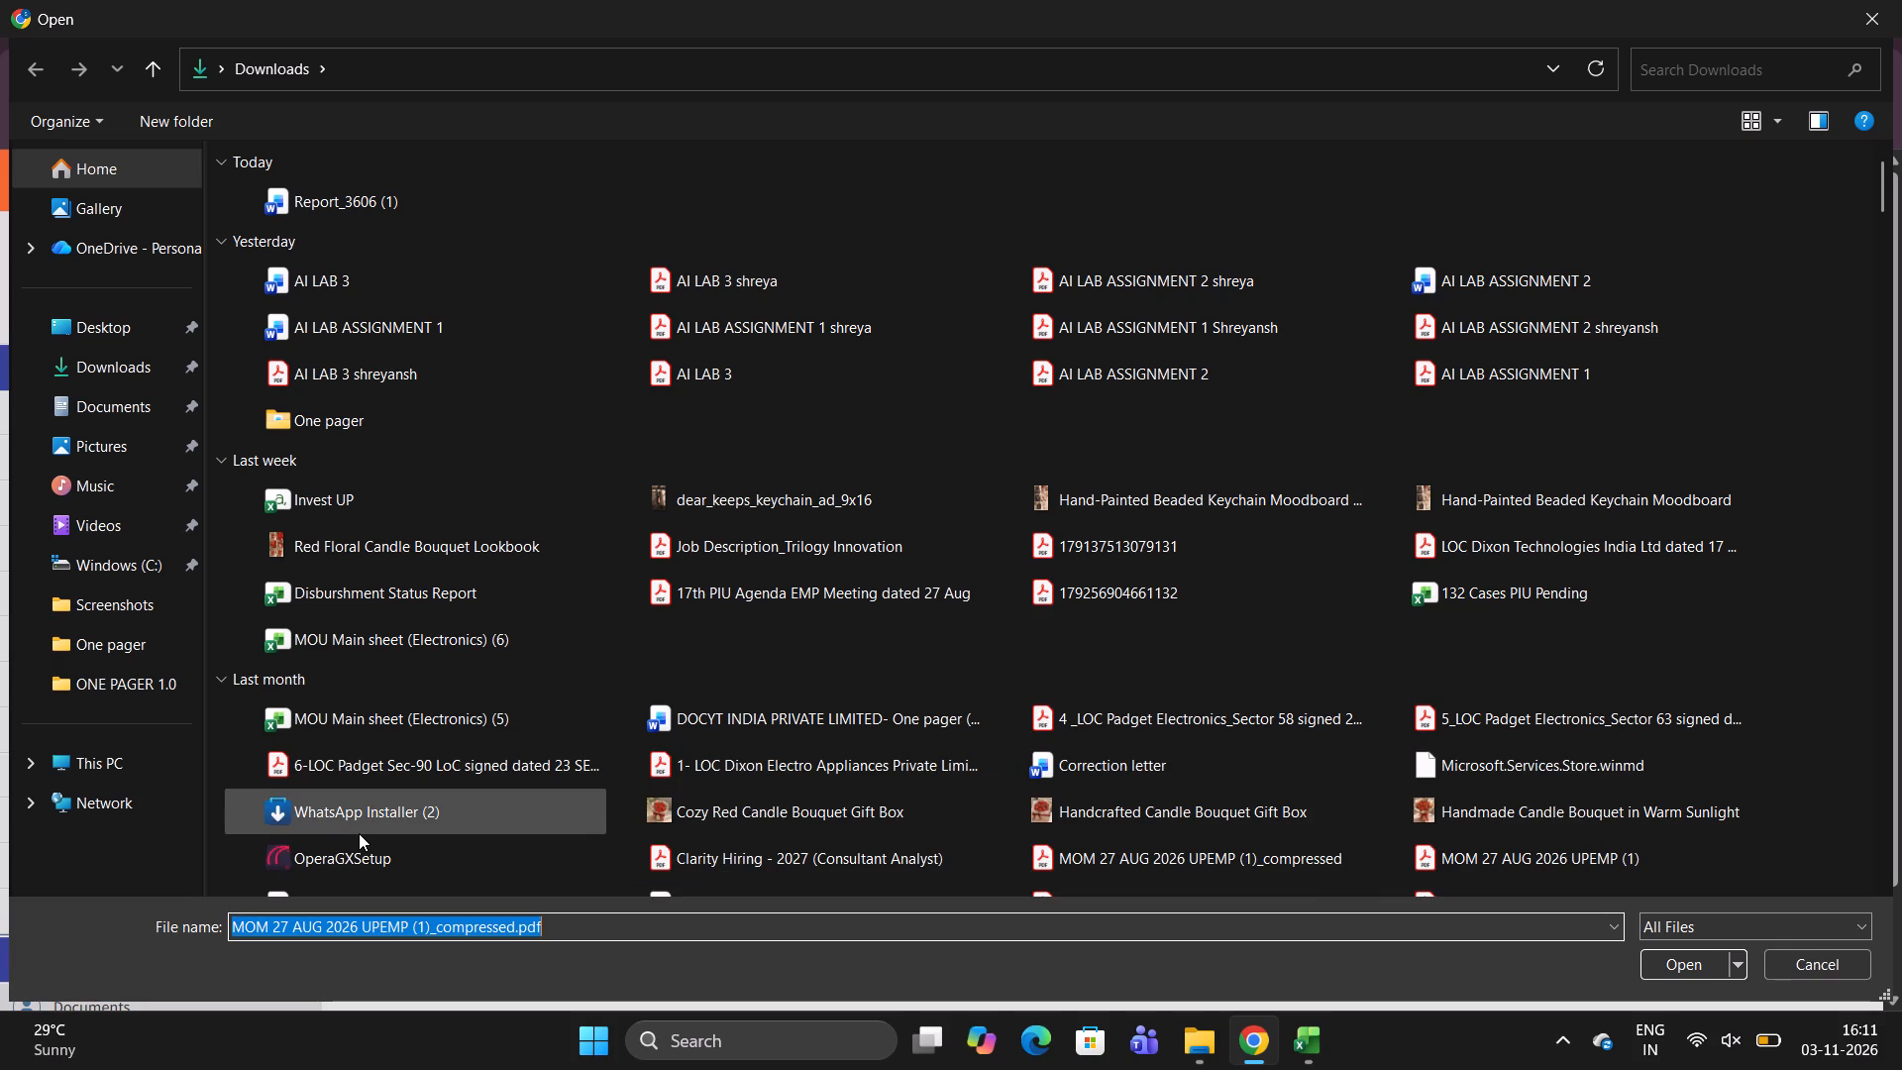
# Open the MOM 27 AUG 2026 UPEMP (1)_compressed PDF from Downloads, examine its company decisions and proposals, and close it.
pyautogui.click(1197, 1036)
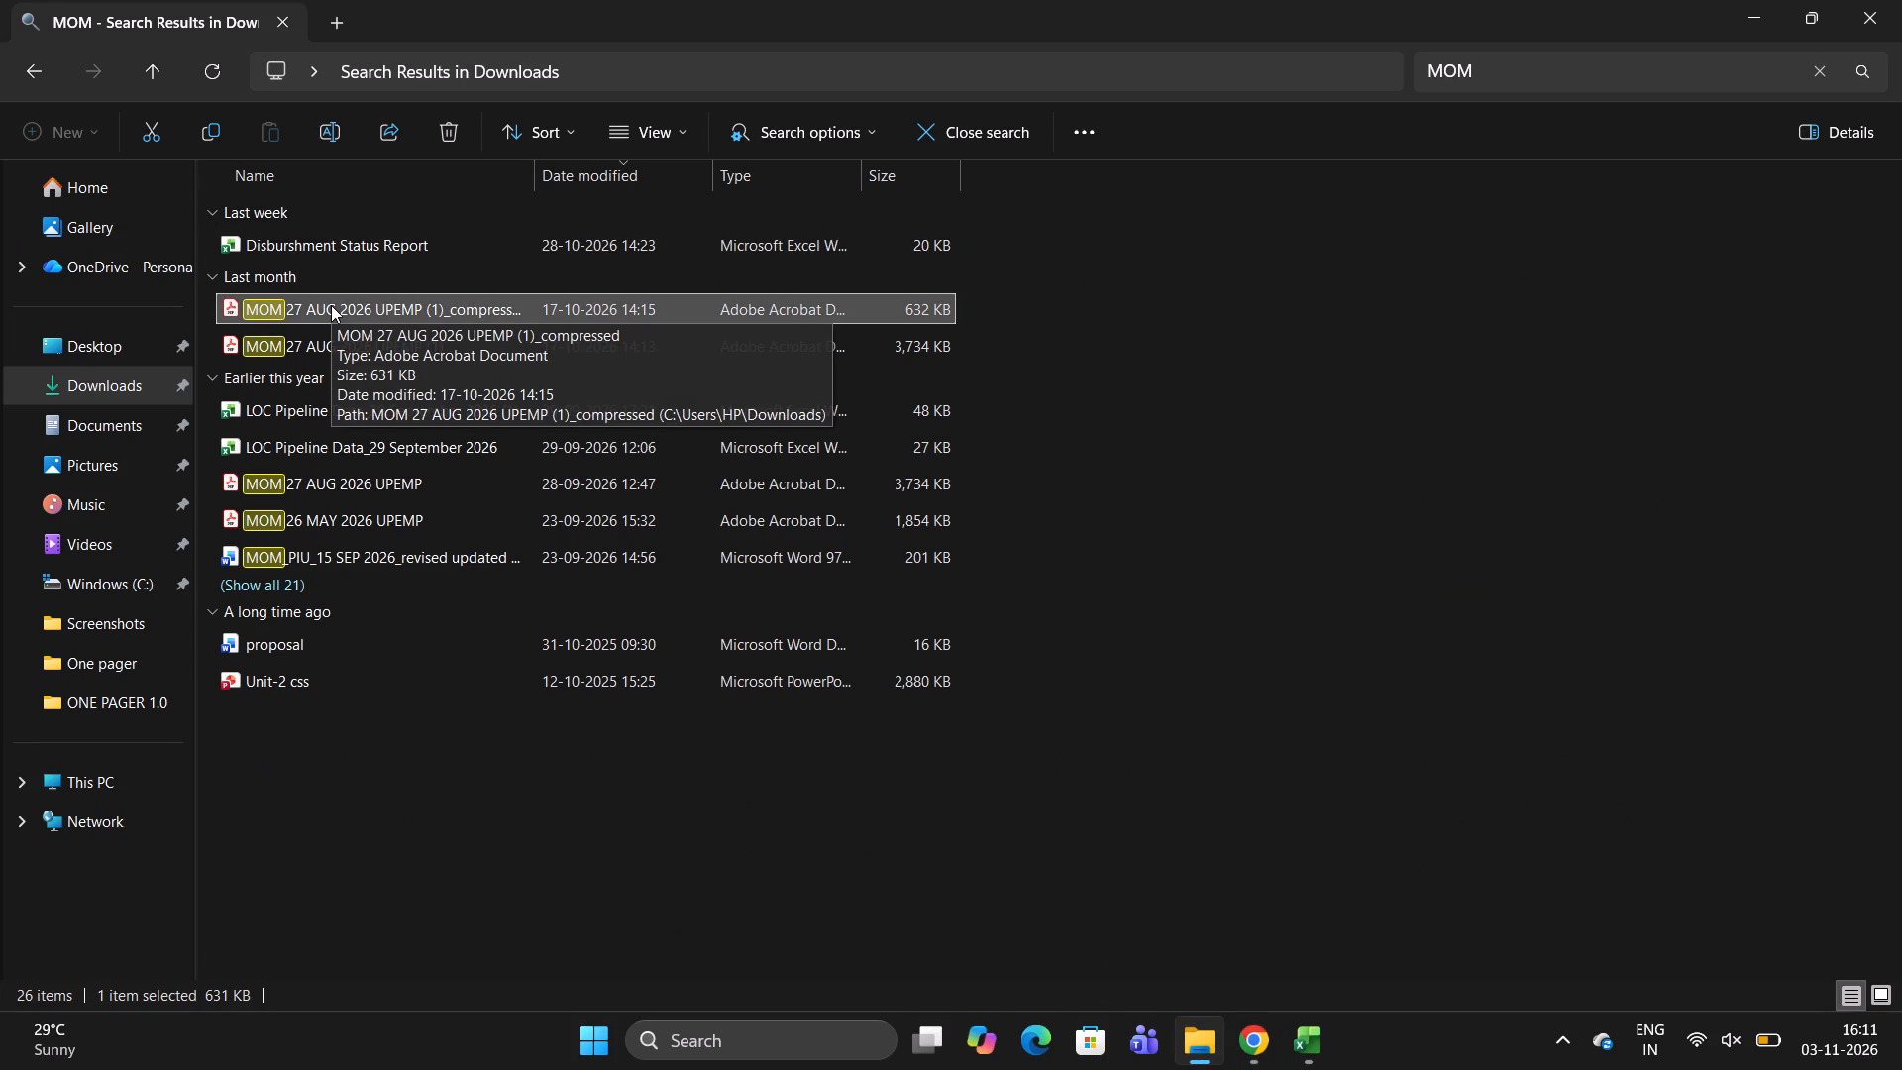
pyautogui.doubleClick(331, 305)
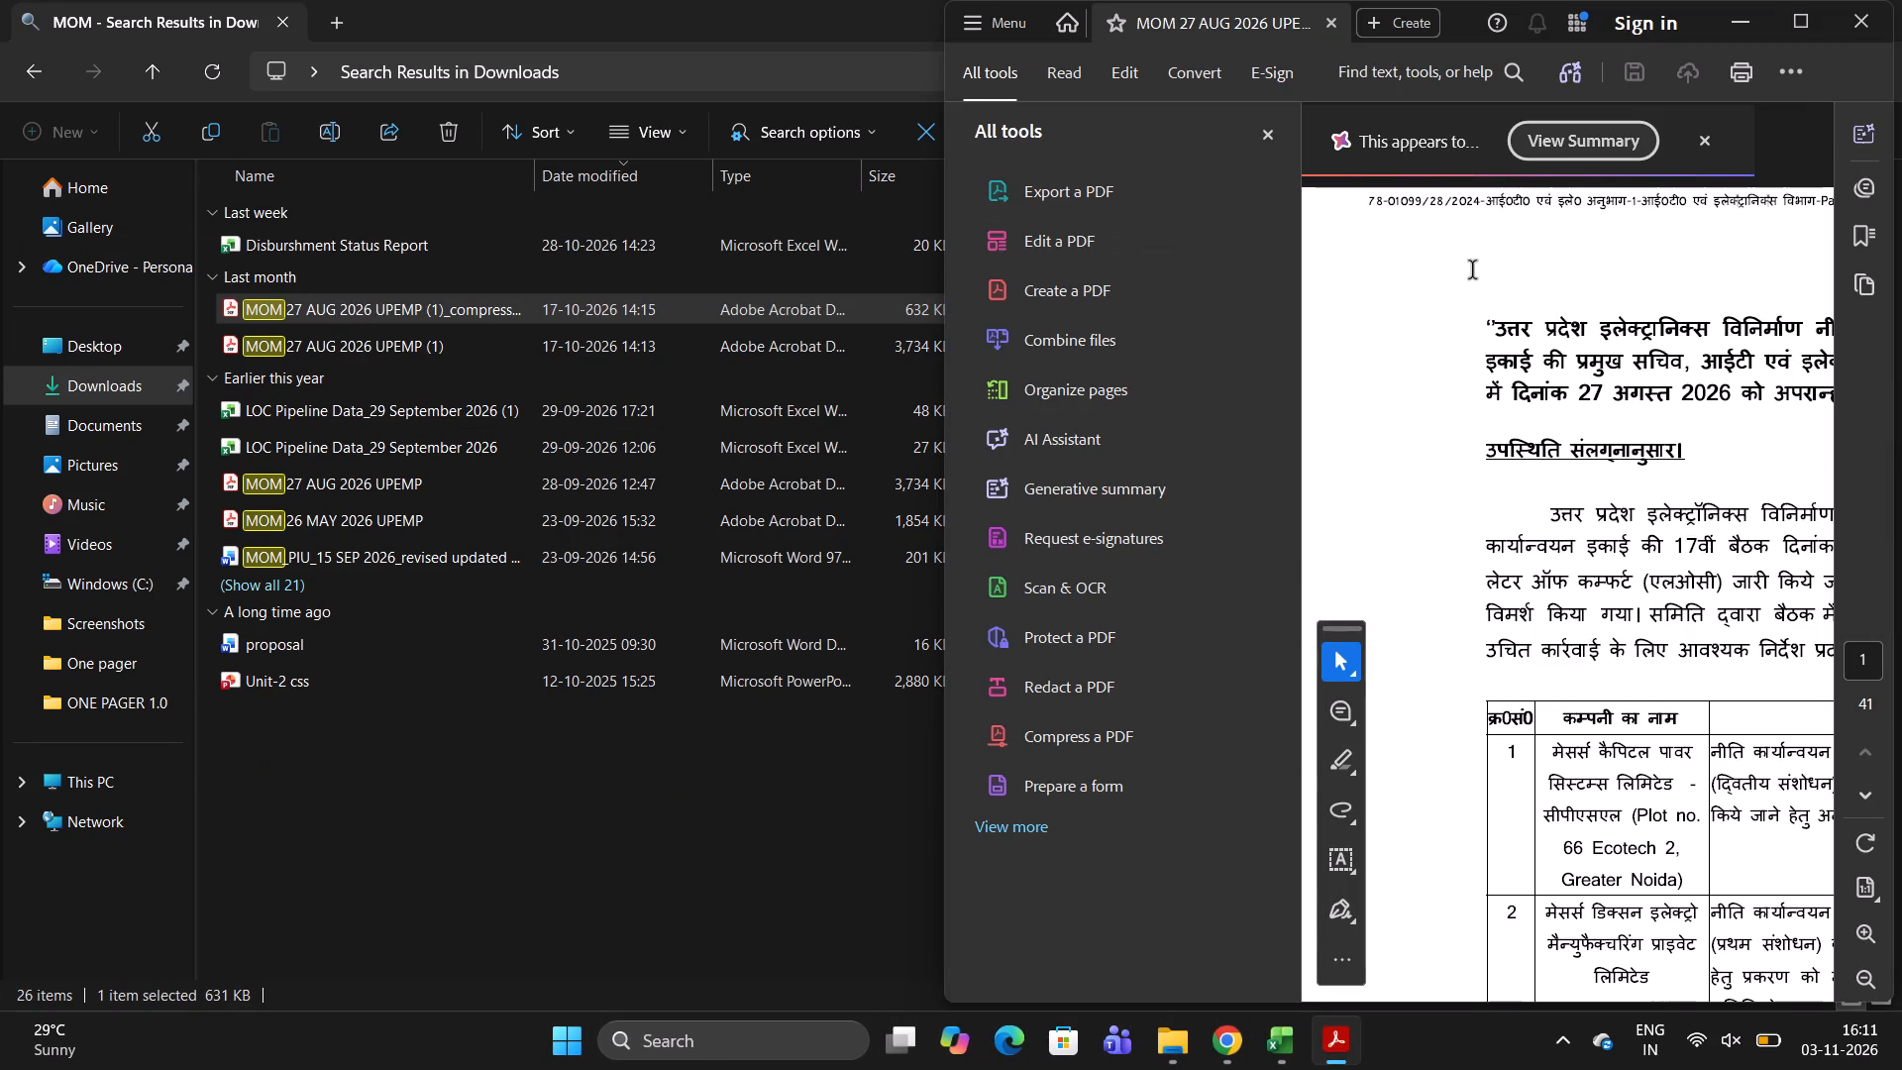
pyautogui.click(1266, 132)
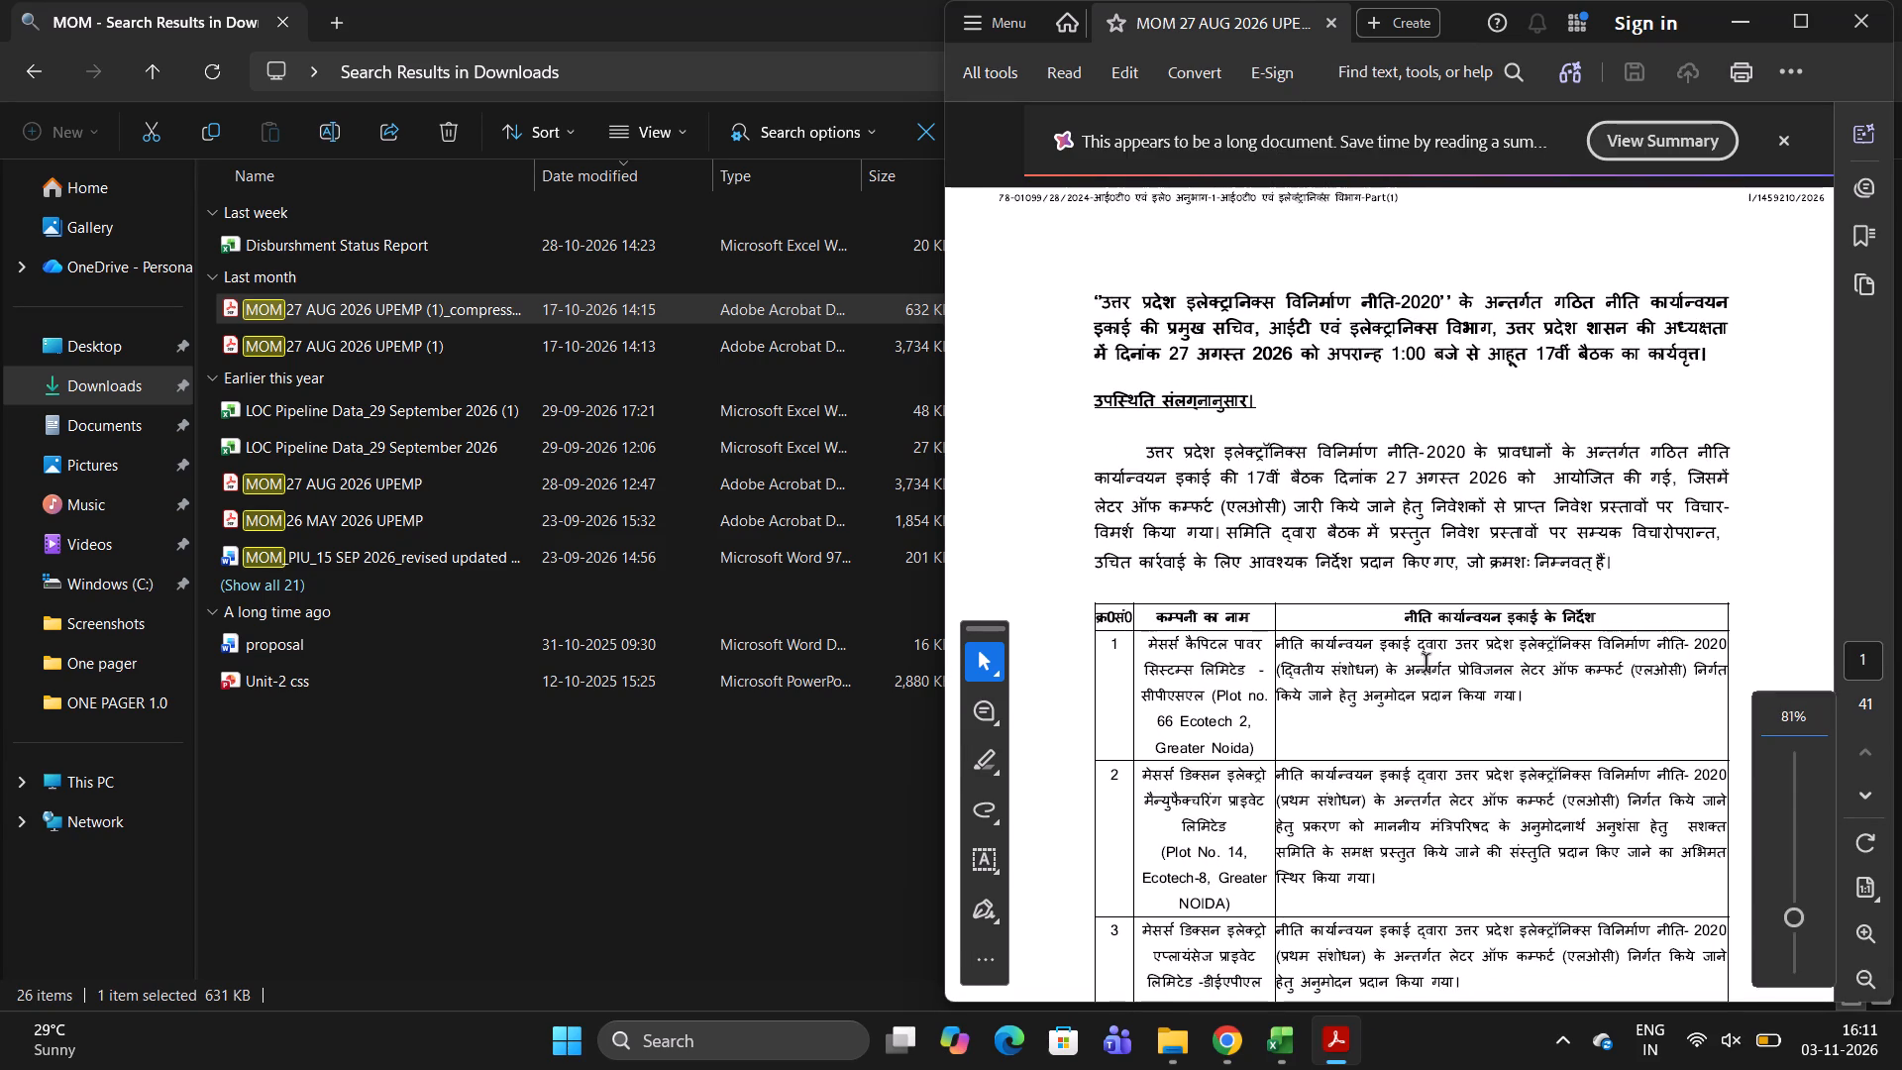
pyautogui.scroll(-12, 1448, 609)
pyautogui.scroll(-18, 1448, 609)
pyautogui.scroll(-7, 1448, 609)
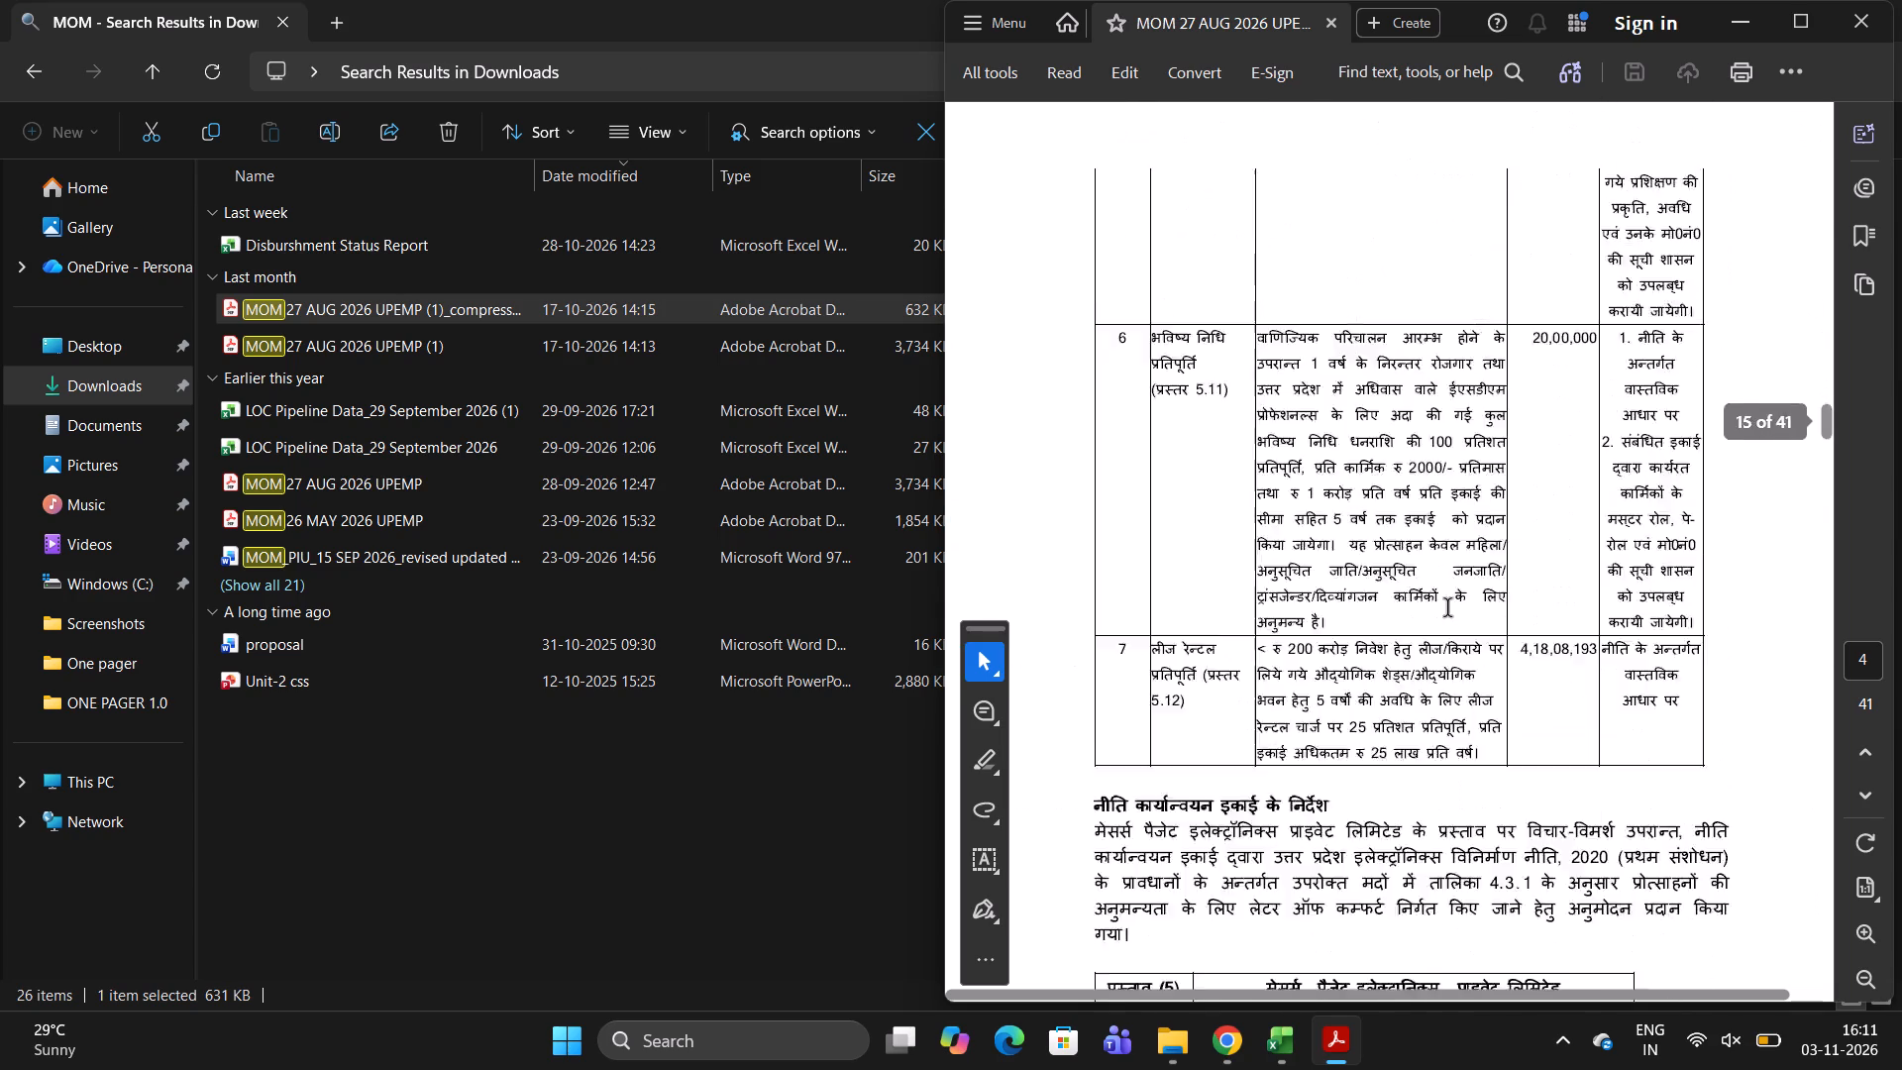
pyautogui.scroll(-20, 1448, 609)
pyautogui.scroll(-13, 1448, 609)
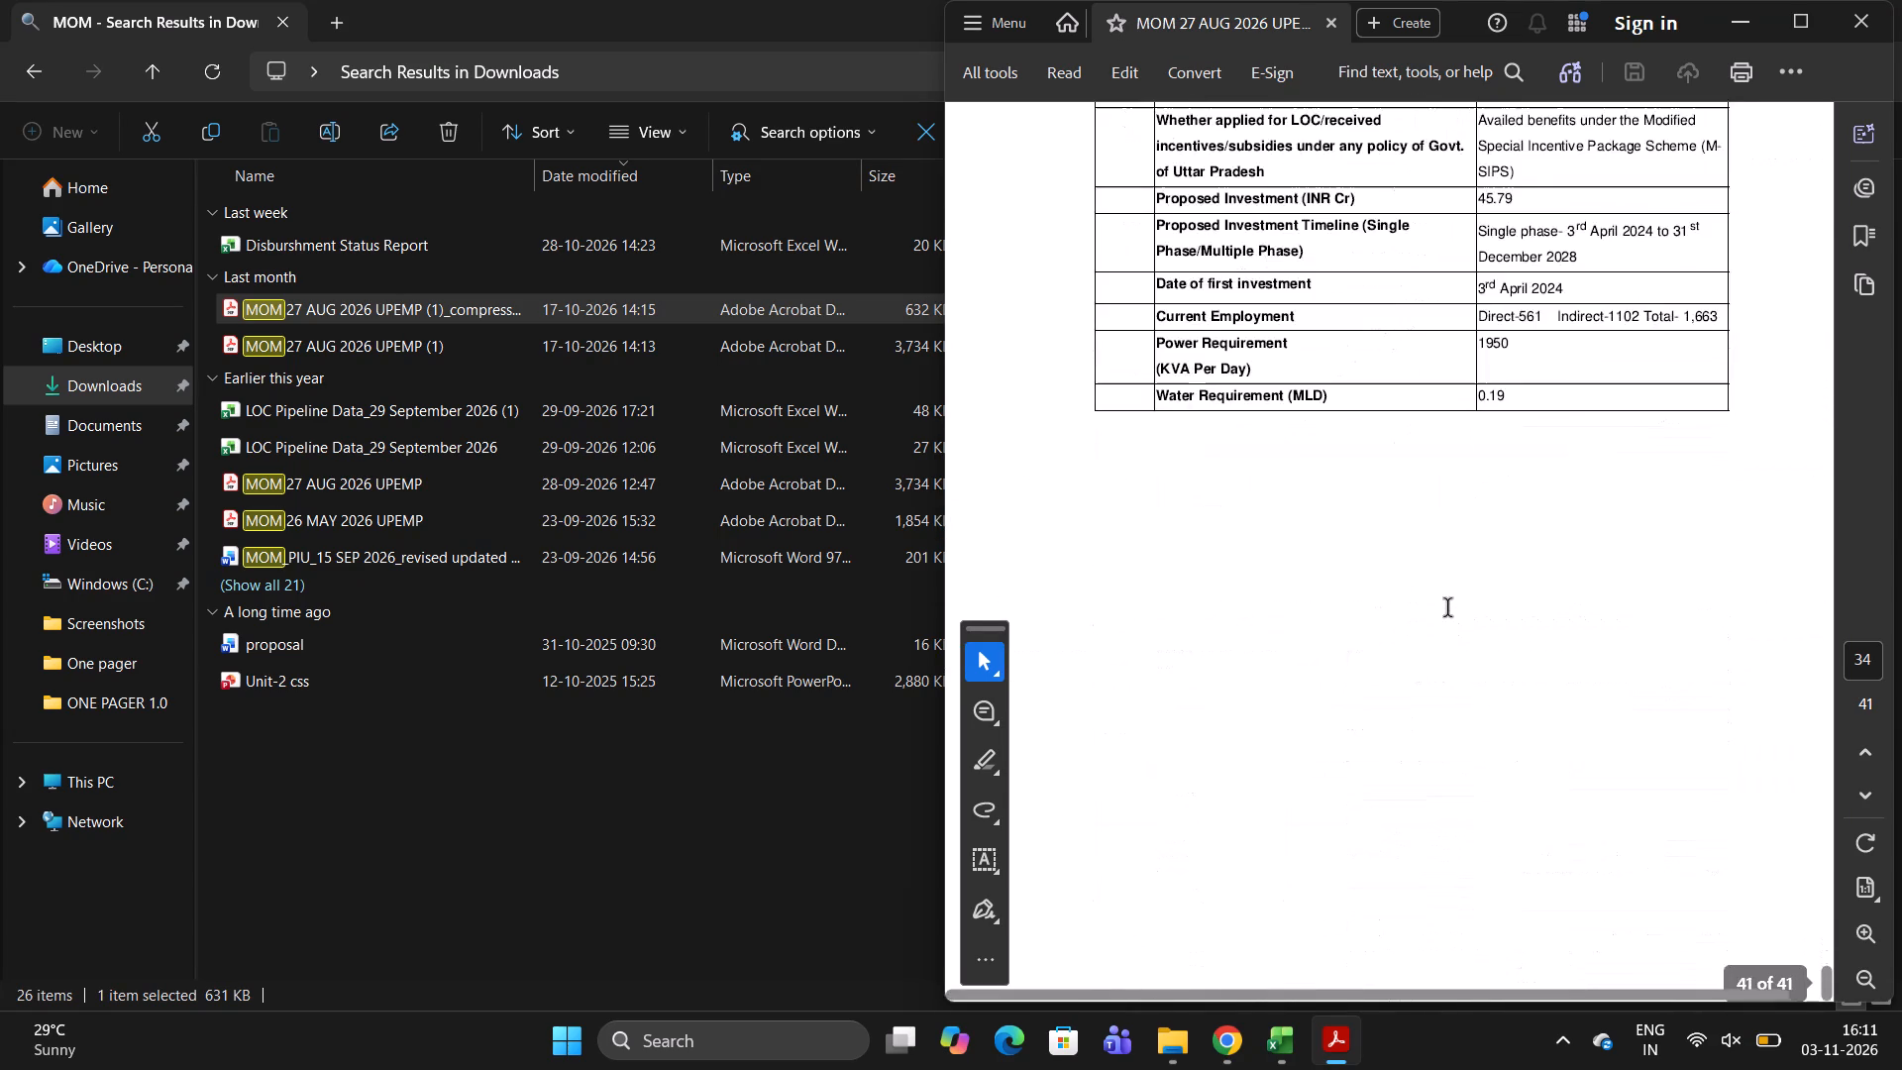
pyautogui.scroll(-2, 1448, 609)
pyautogui.scroll(20, 1448, 609)
pyautogui.scroll(20, 1448, 609)
pyautogui.scroll(5, 1448, 609)
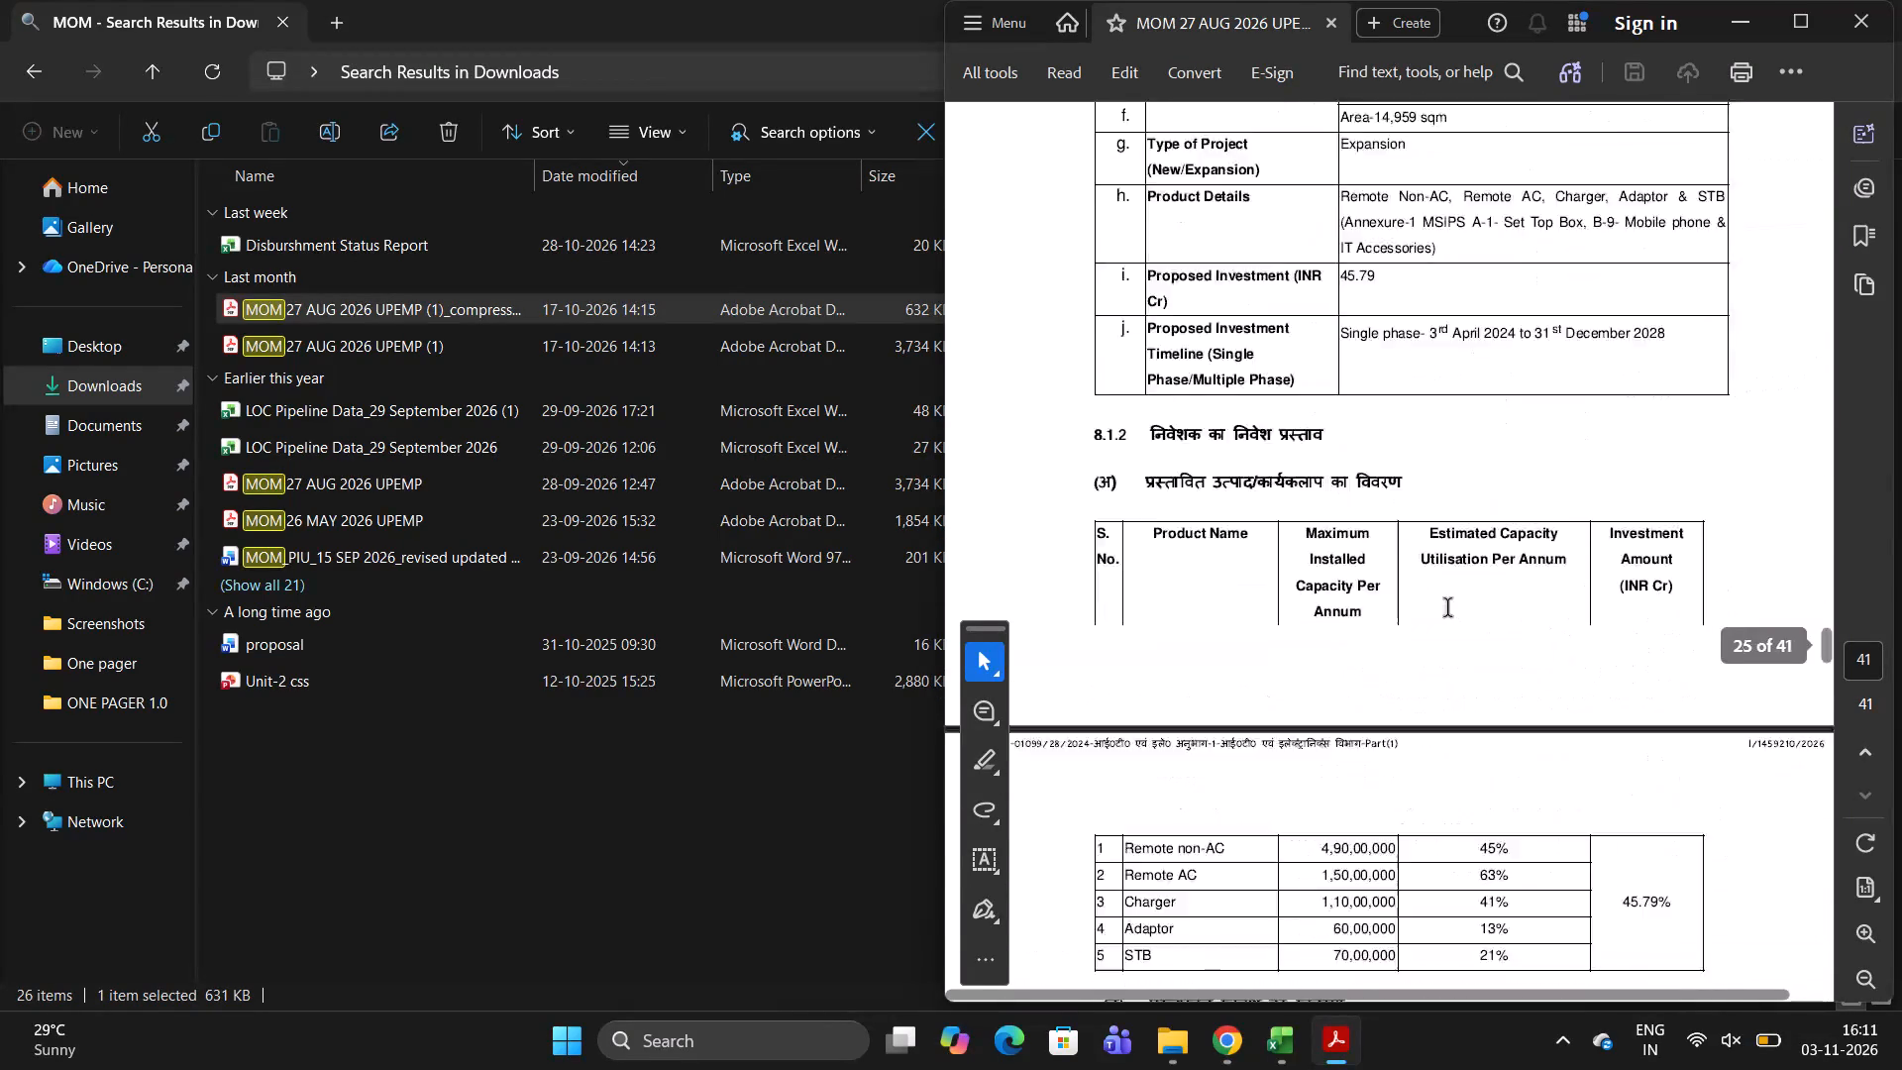
pyautogui.scroll(20, 1448, 609)
pyautogui.scroll(20, 1448, 609)
pyautogui.scroll(6, 1448, 609)
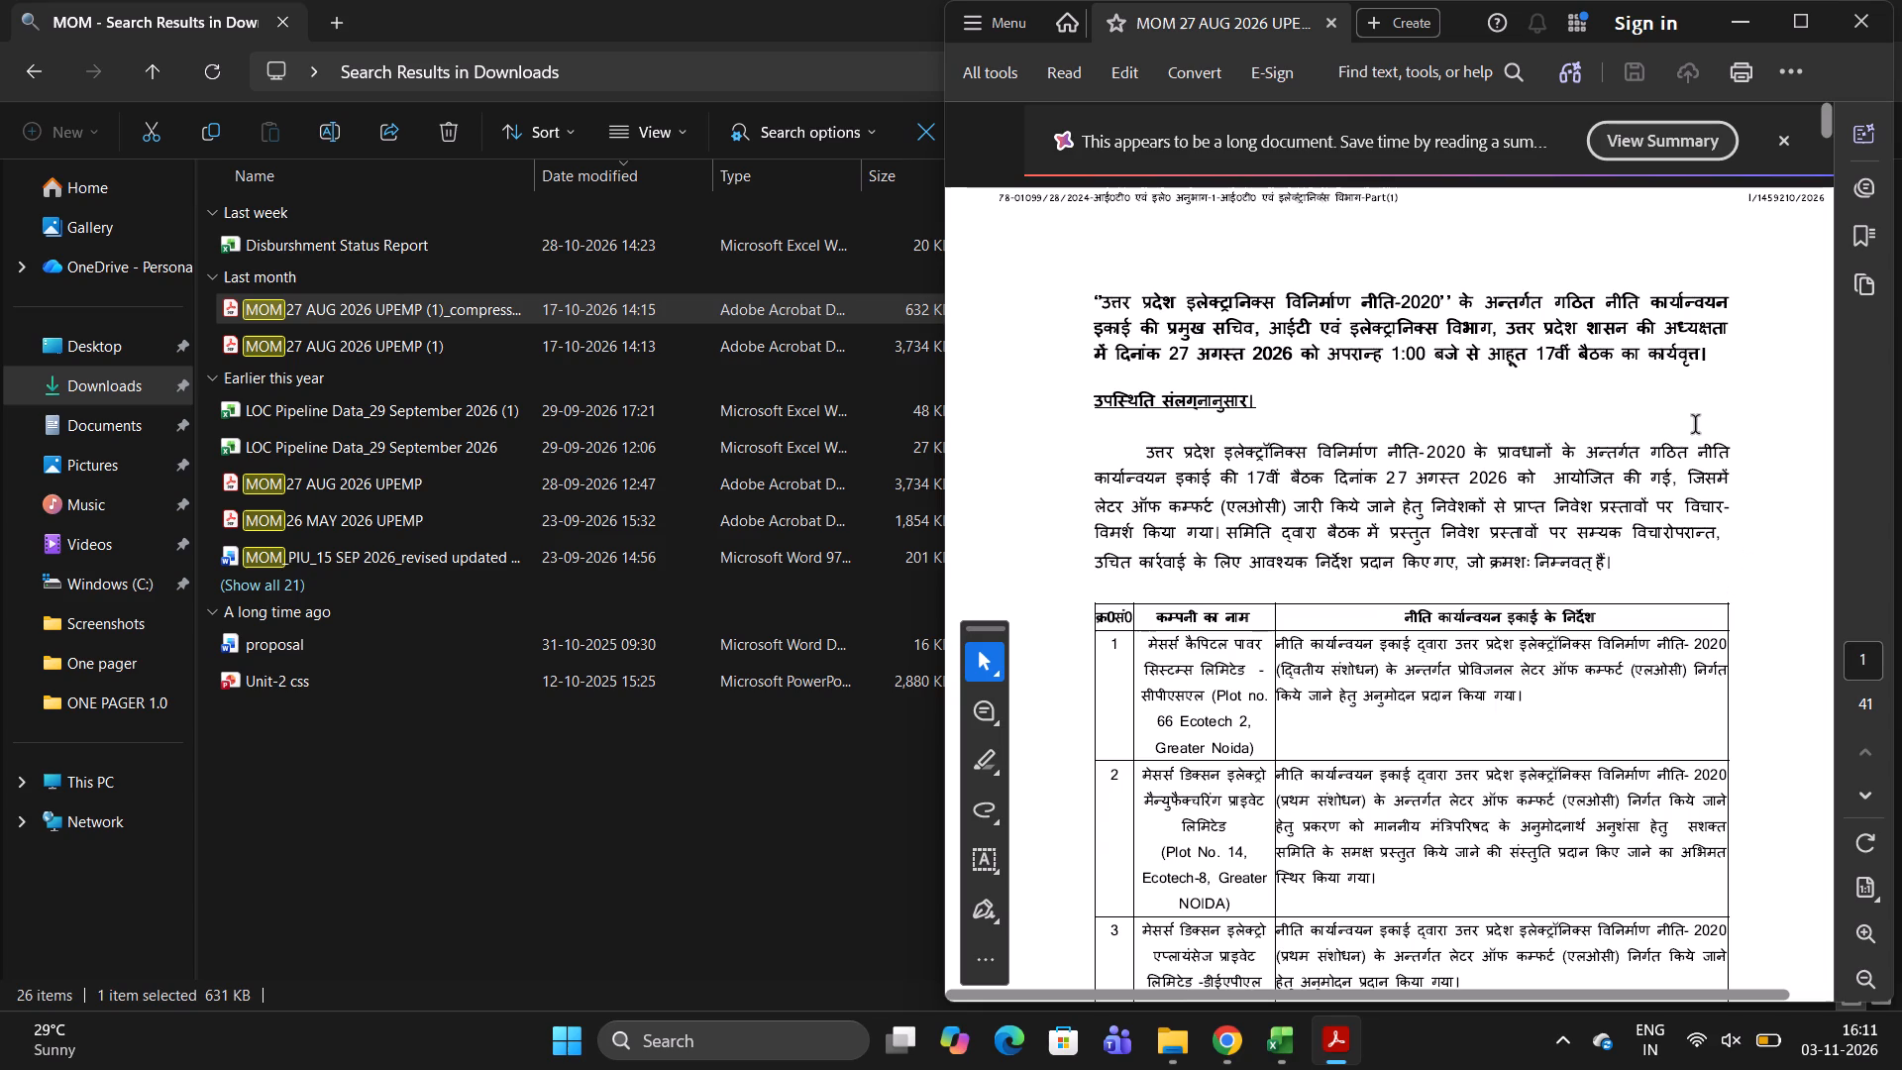
pyautogui.scroll(-7, 1577, 619)
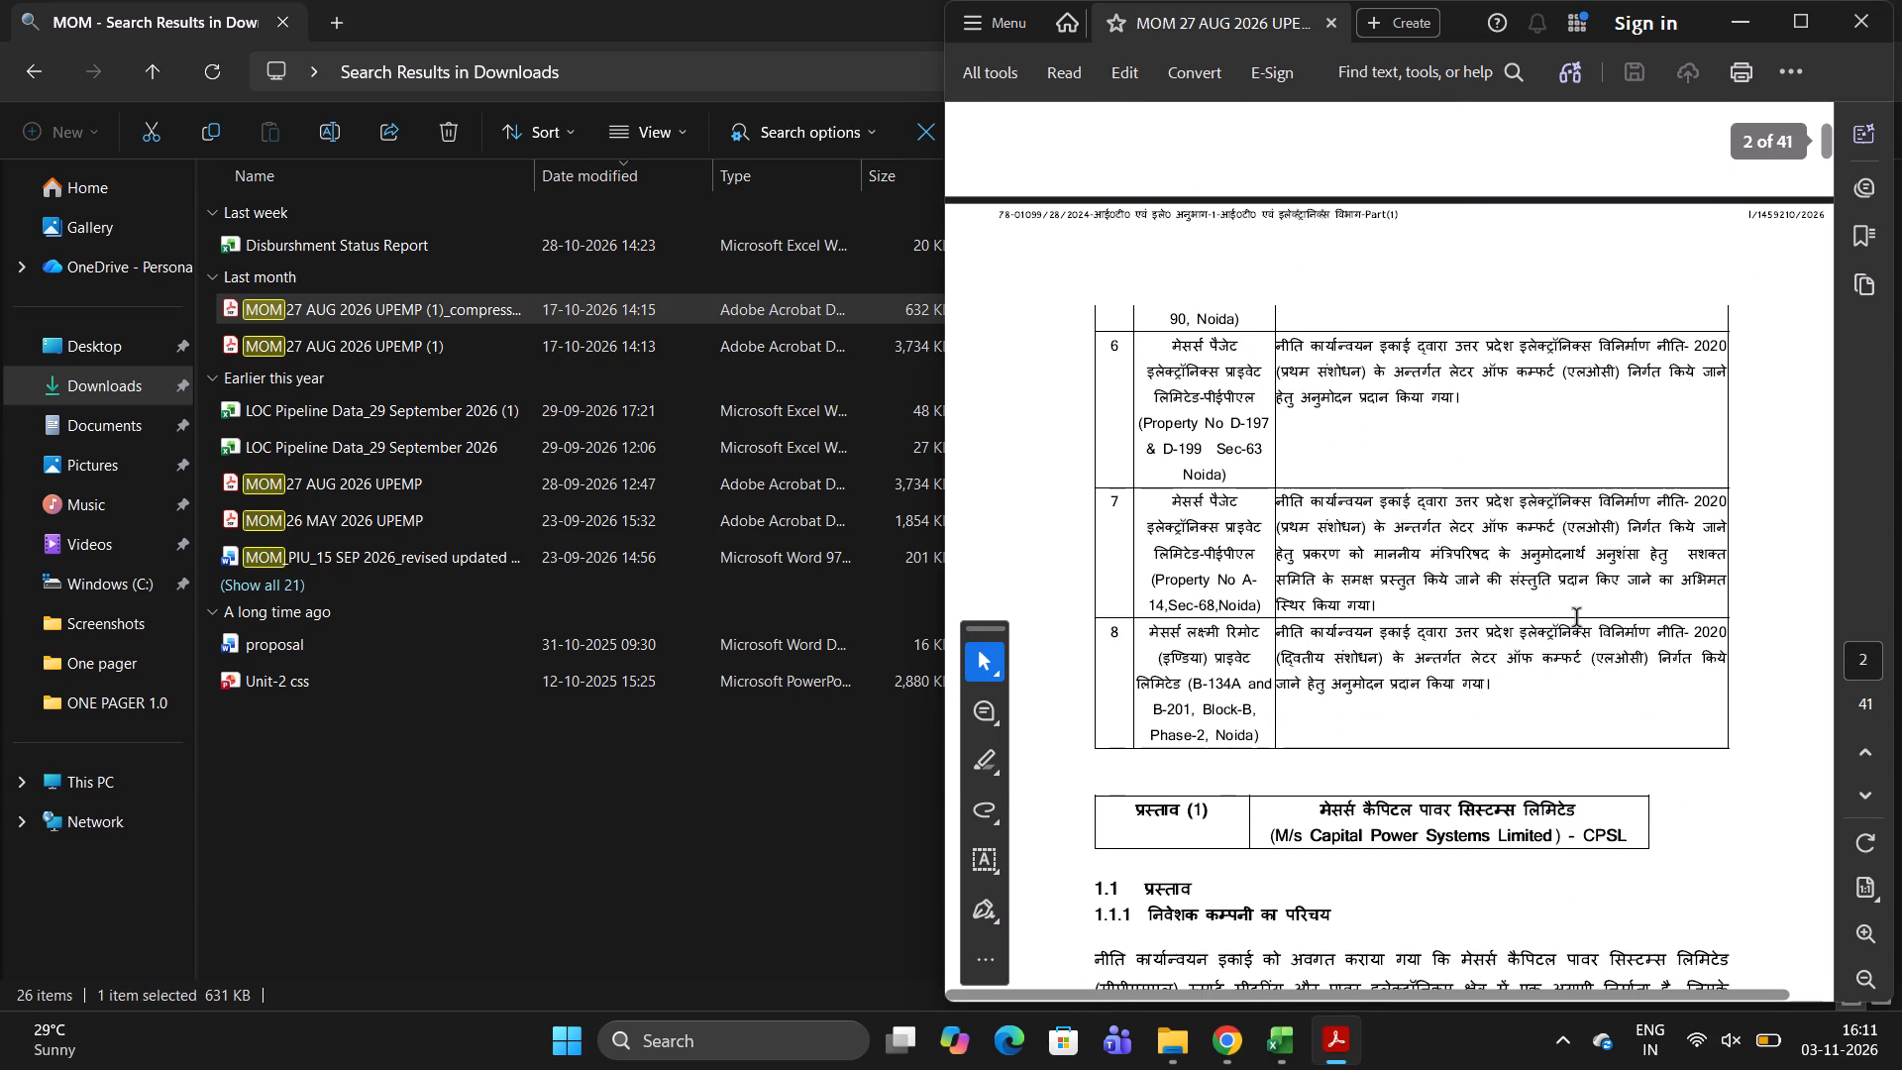
pyautogui.scroll(-2, 1577, 619)
pyautogui.scroll(14, 1577, 619)
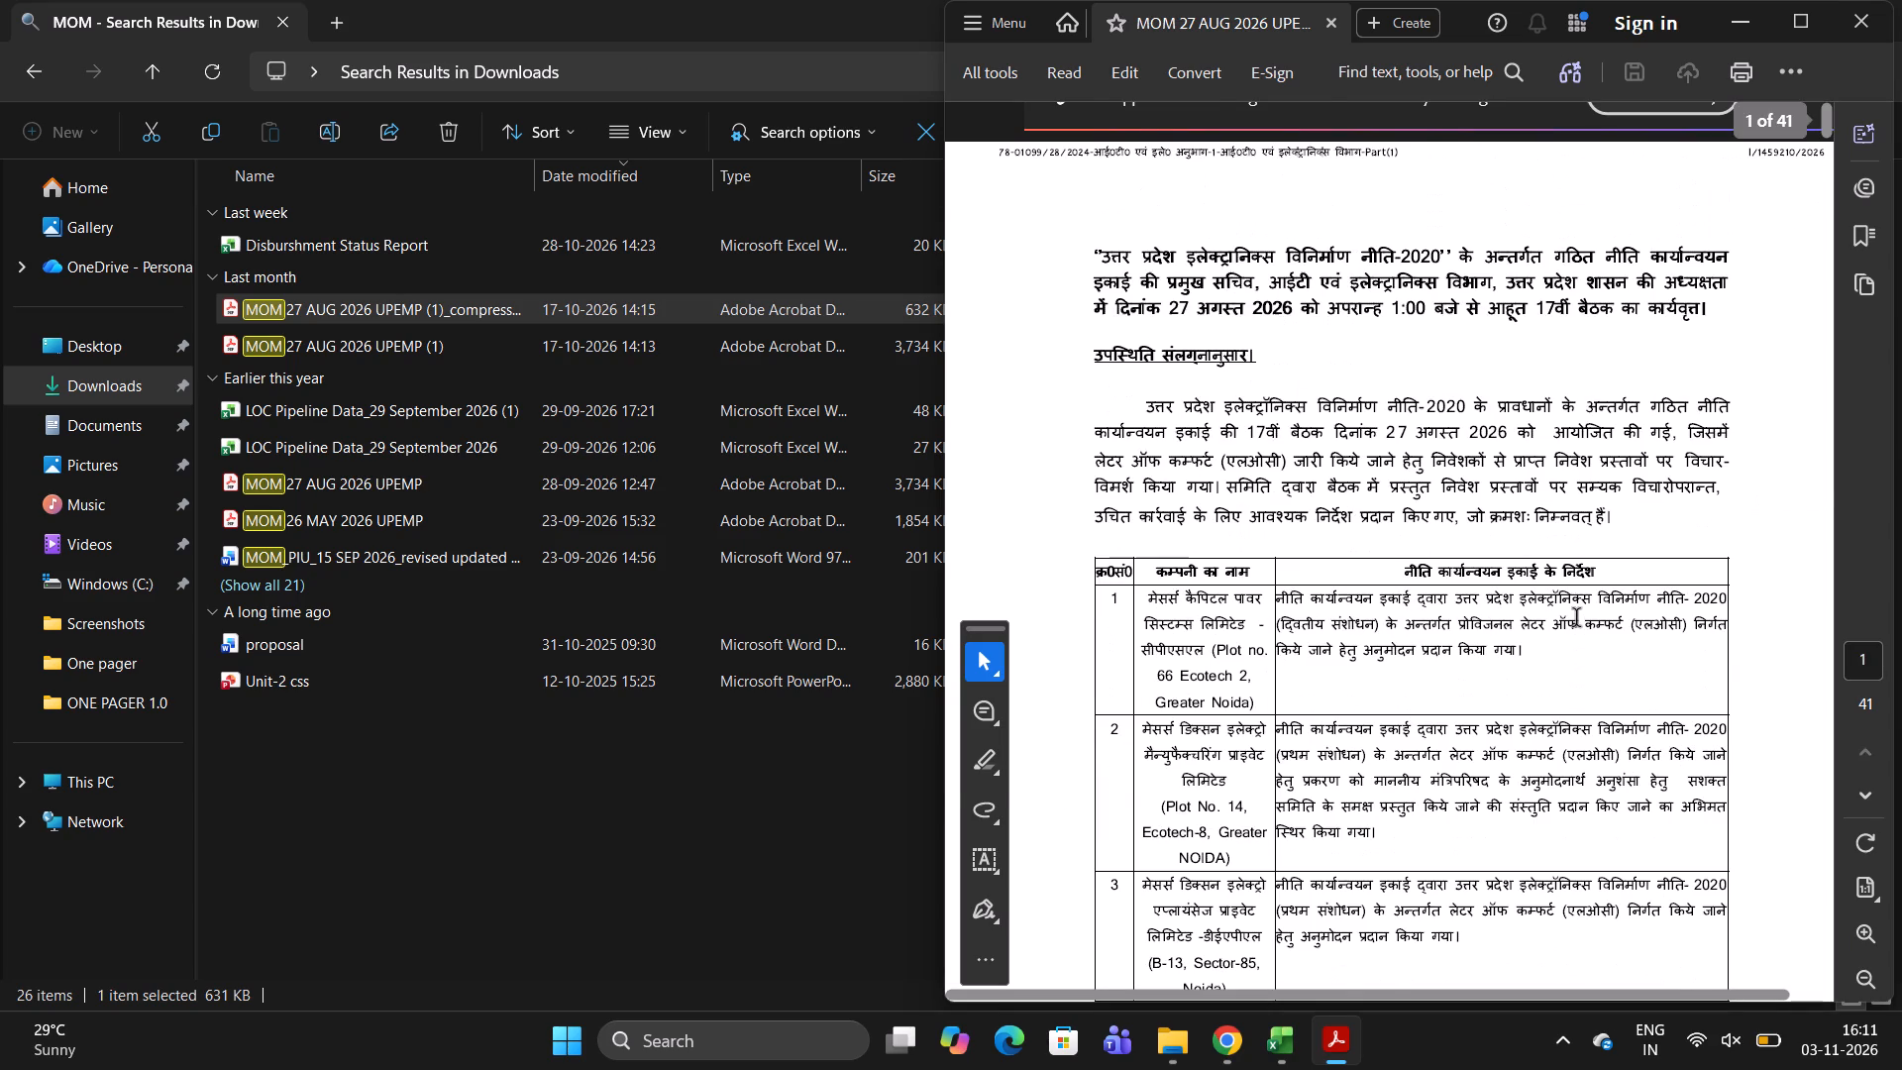
pyautogui.scroll(-1, 1346, 863)
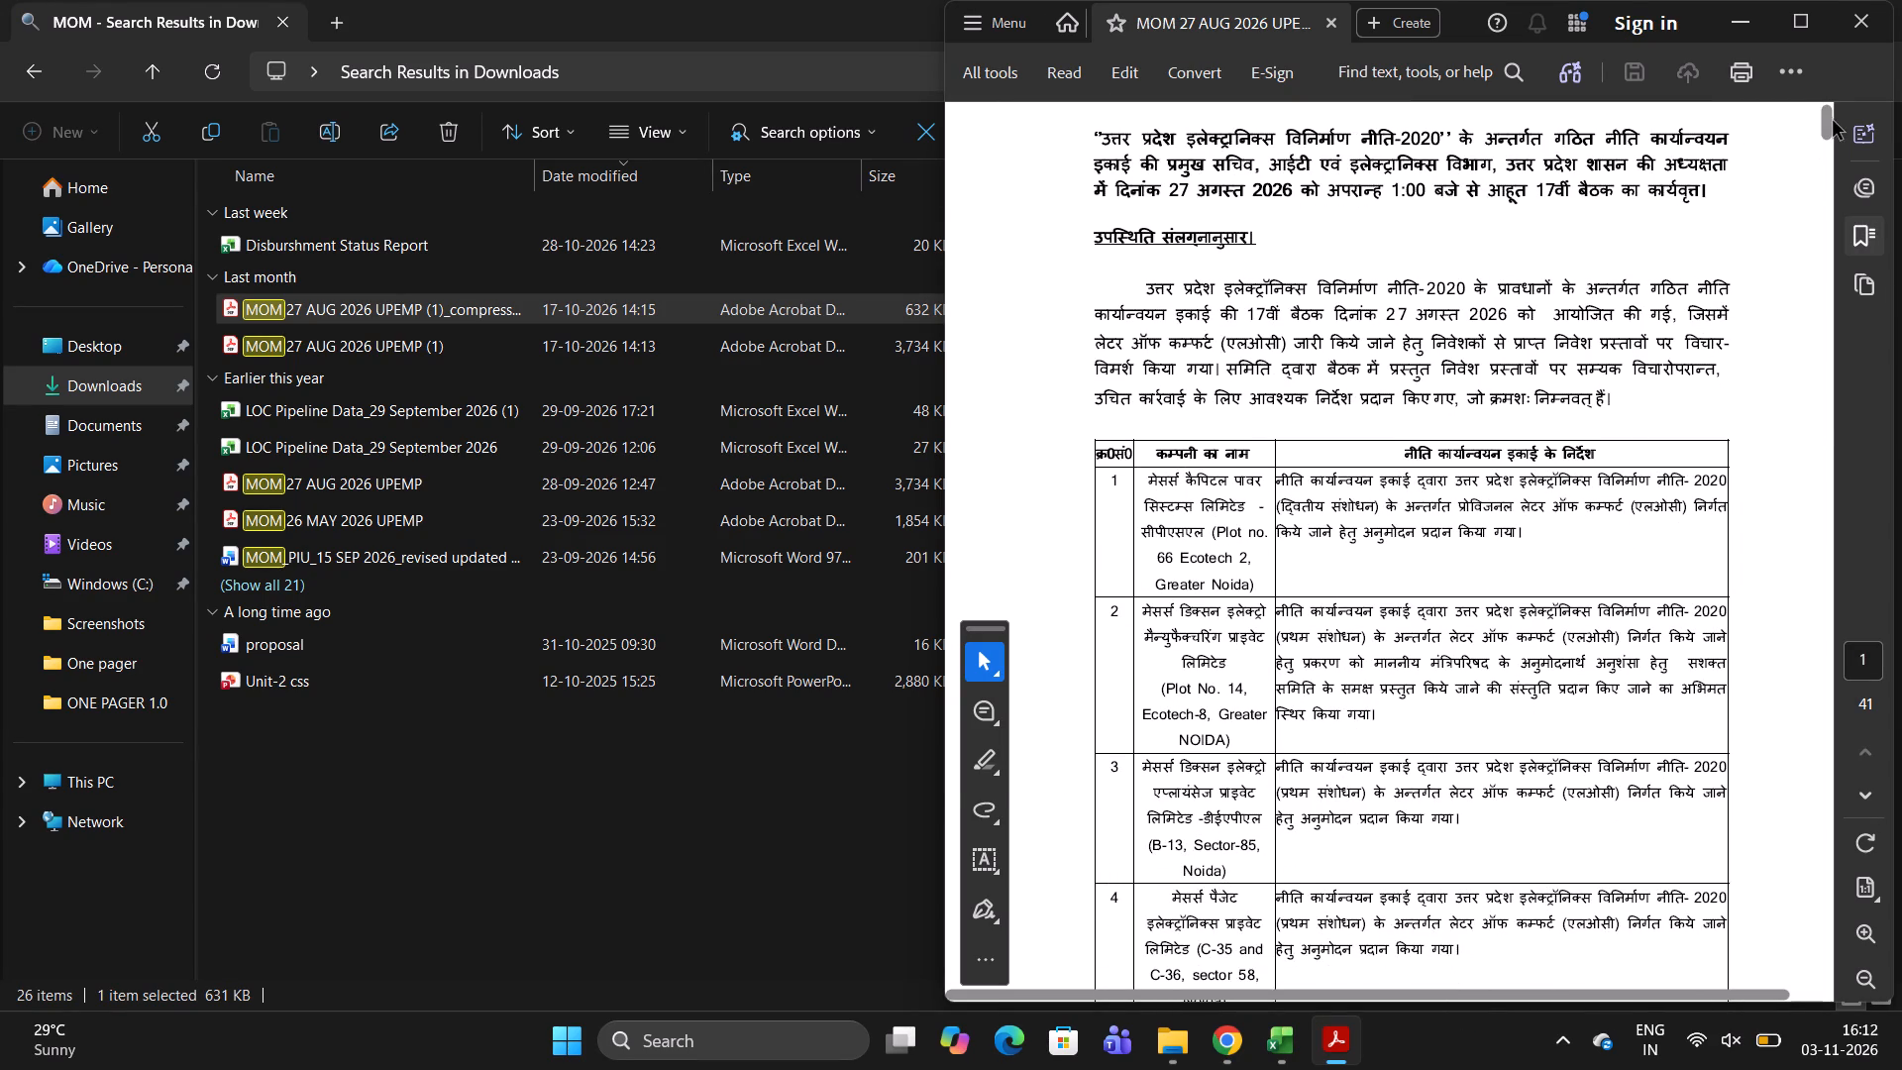
pyautogui.click(1880, 11)
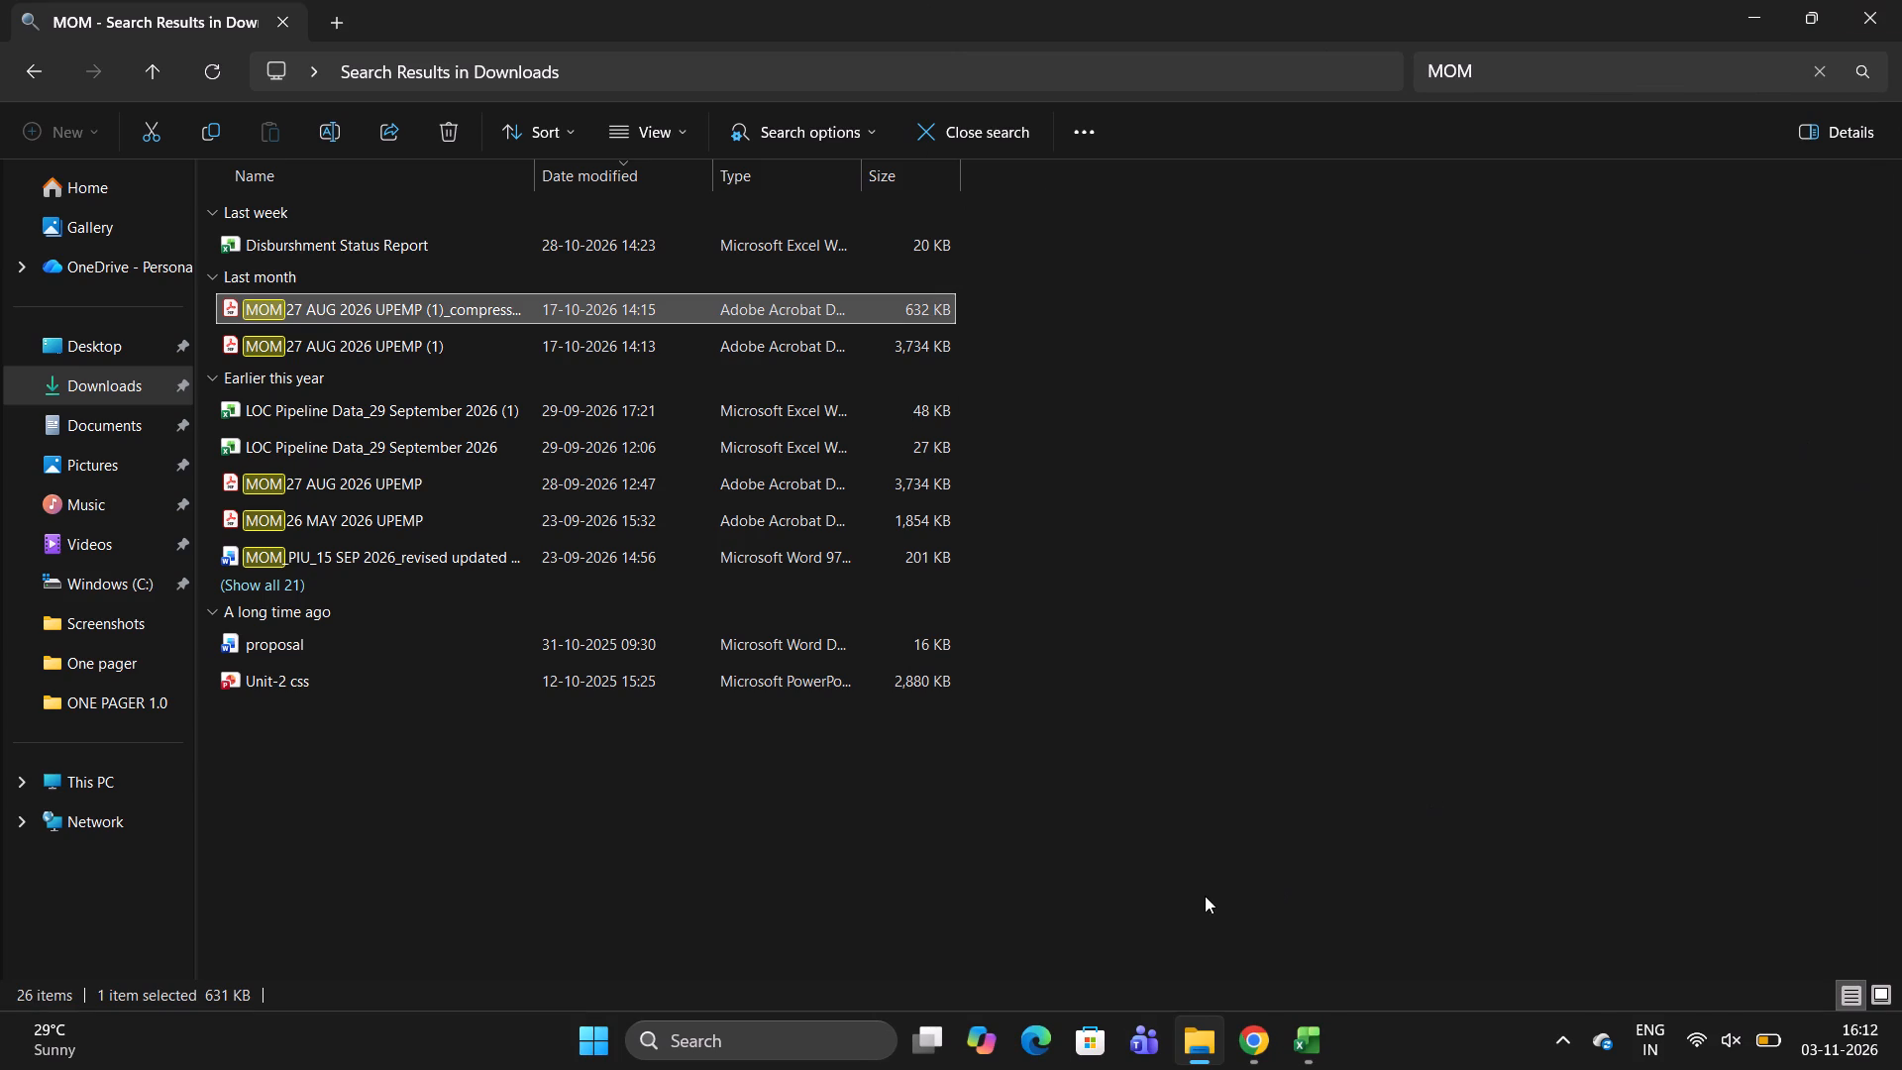
# Switch to the LoC issued workbook to check the Padget entries and their PIU date.
pyautogui.click(1309, 1042)
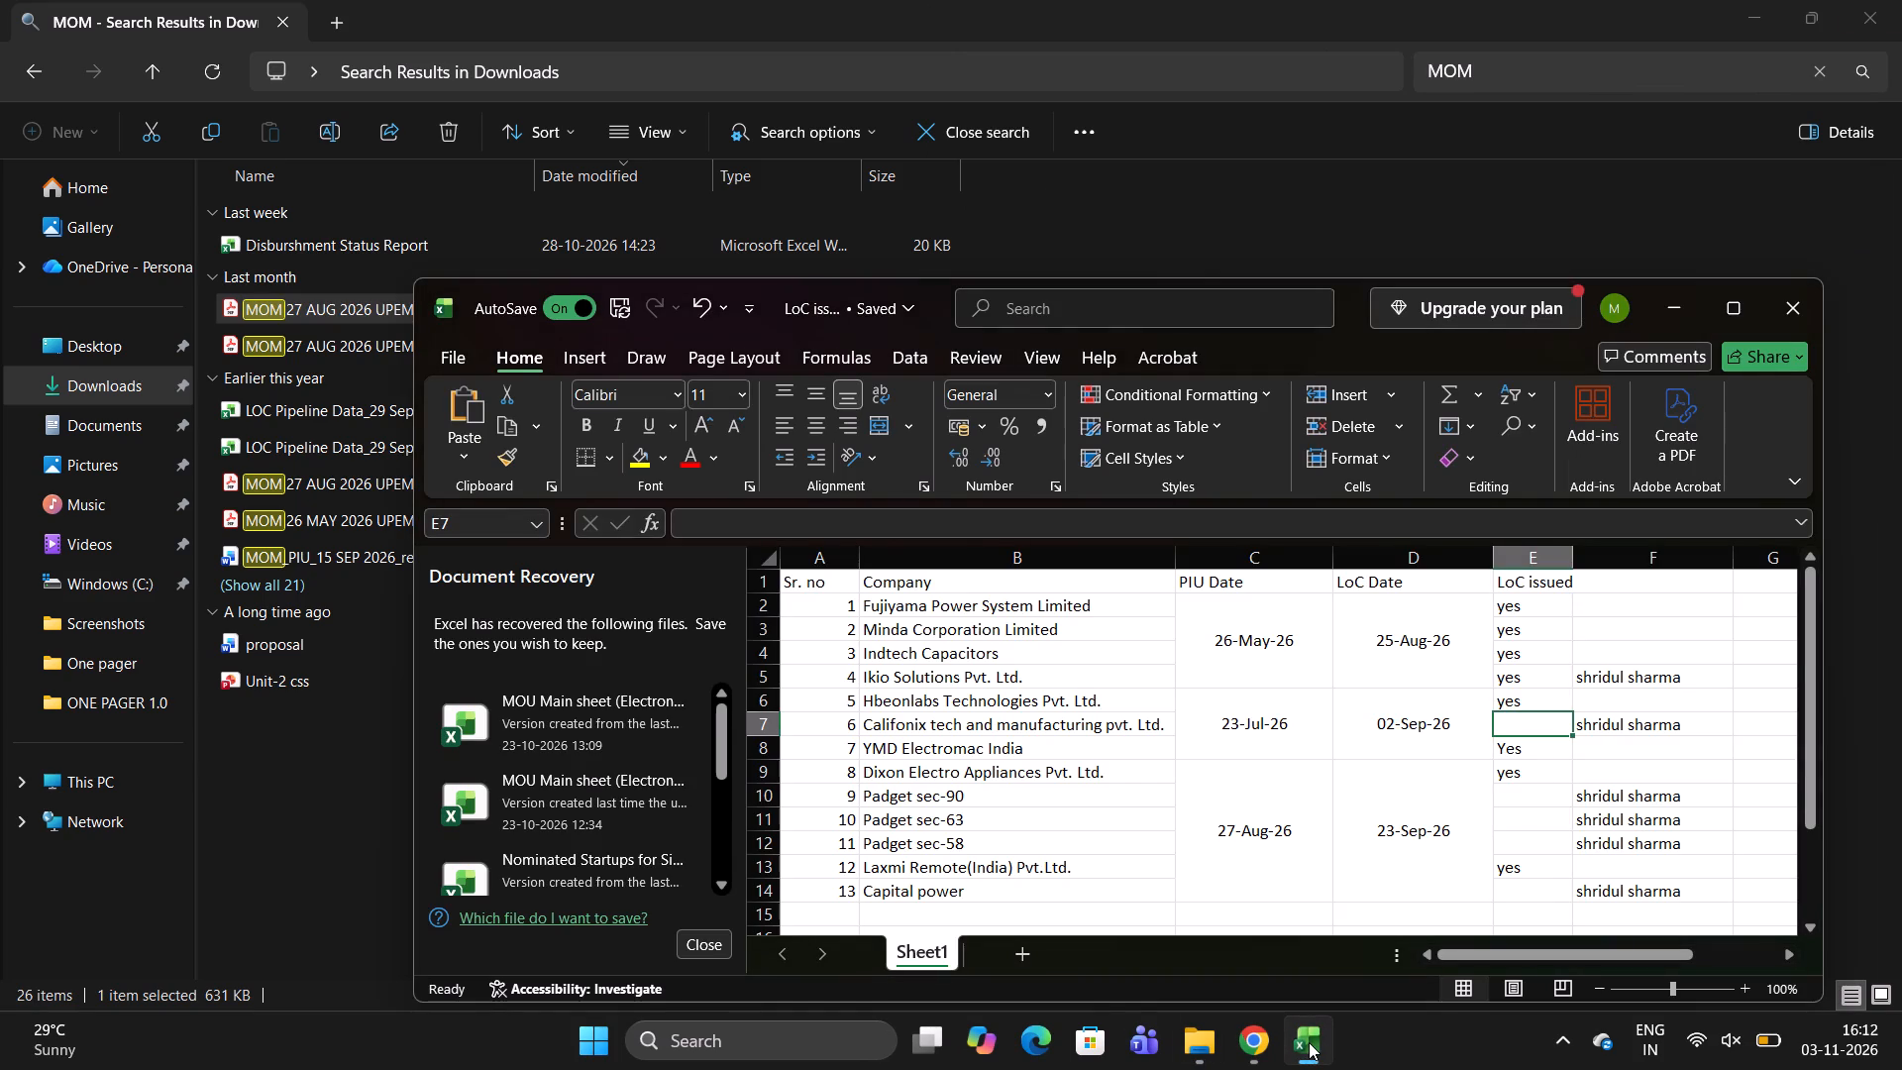
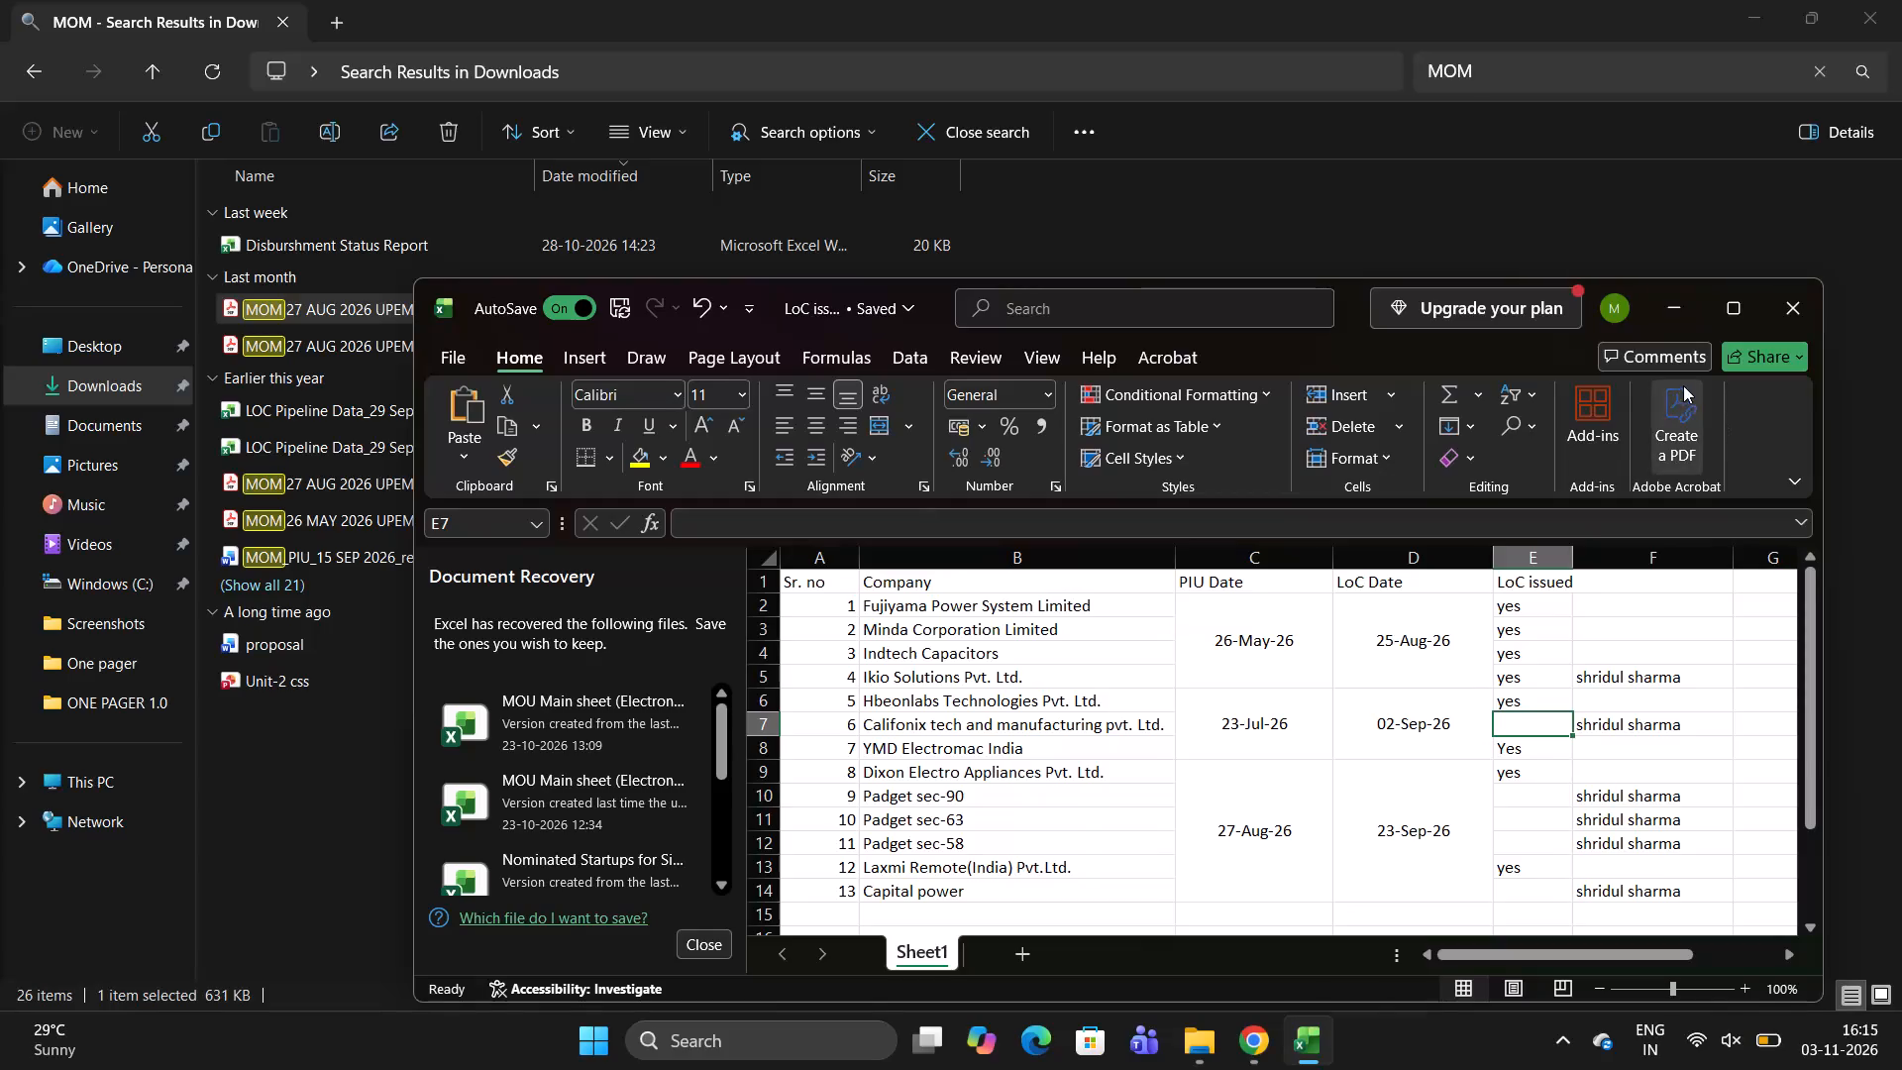
# Return from the workbook to the browser, attach the chosen MOM 27 AUG 2026 UPEMP (1)_compressed.pdf, and submit the PIU MEETING DONE action.
pyautogui.click(1680, 309)
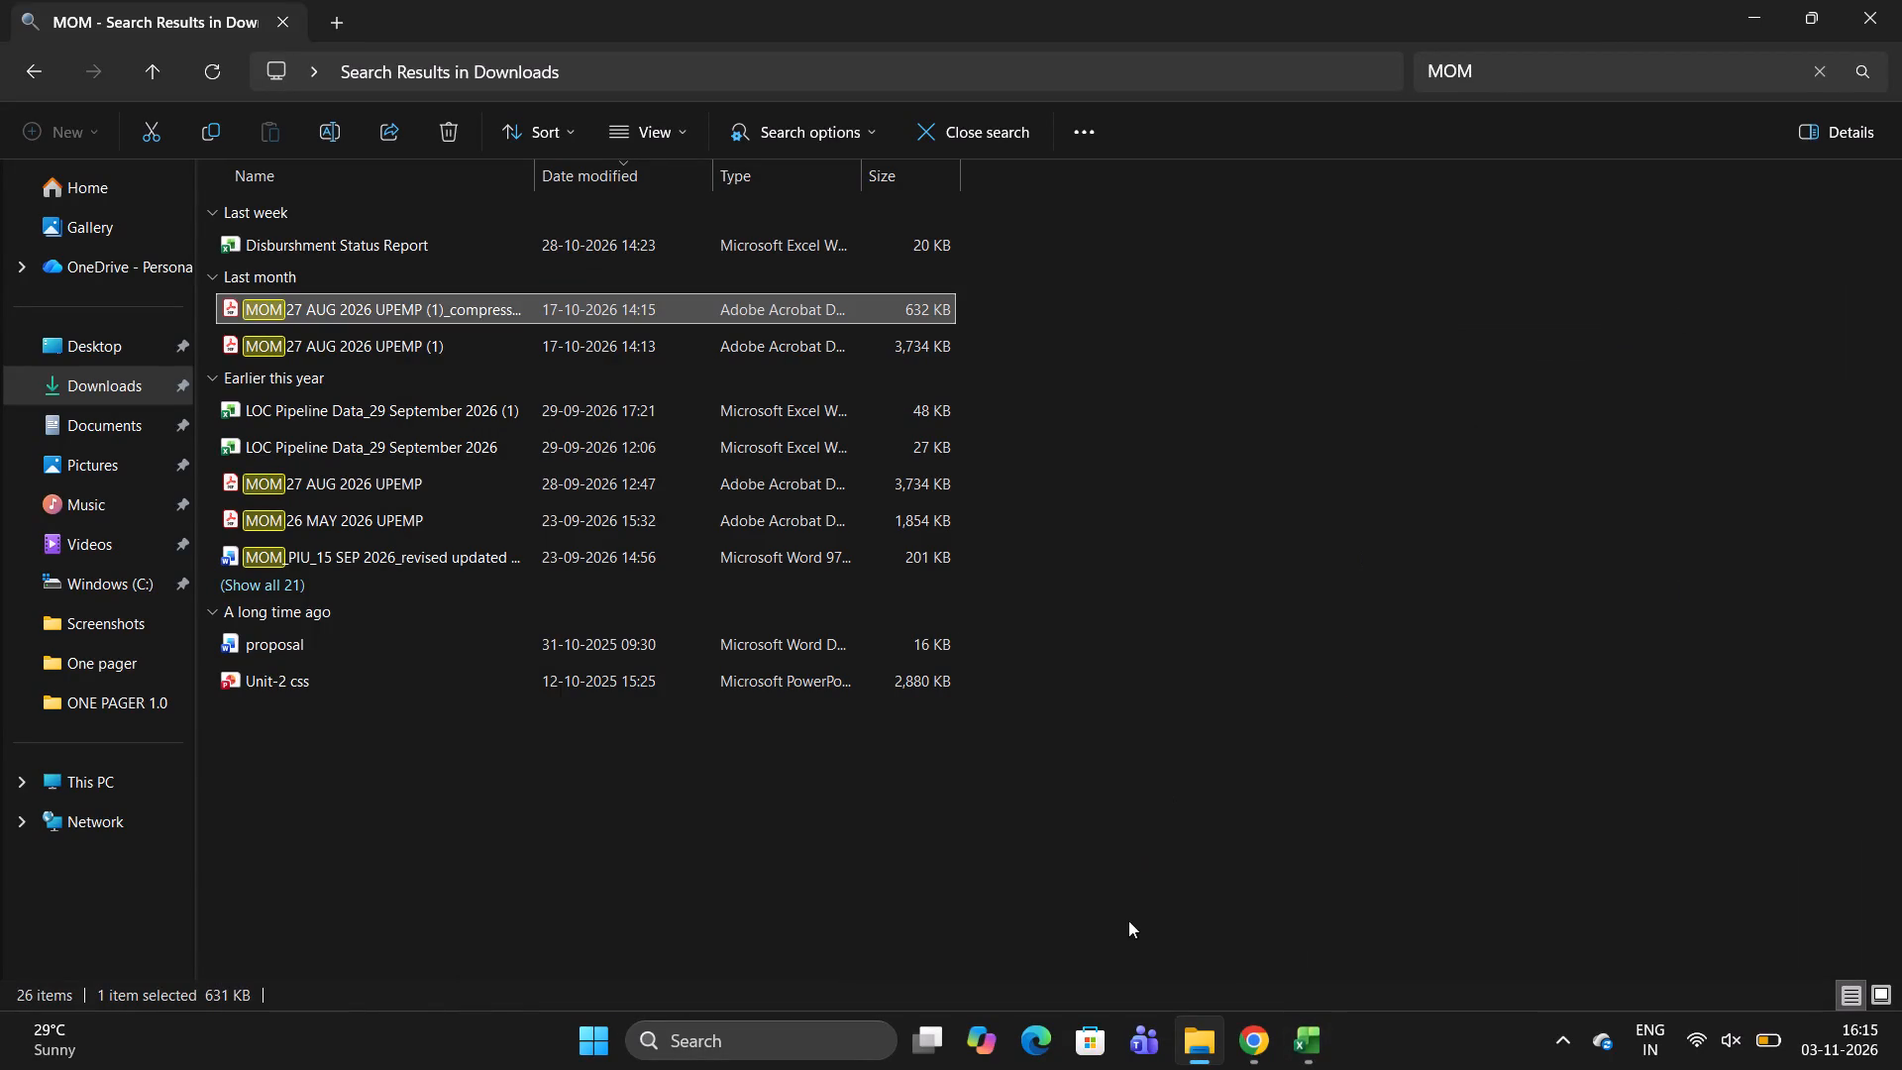
pyautogui.click(1246, 1031)
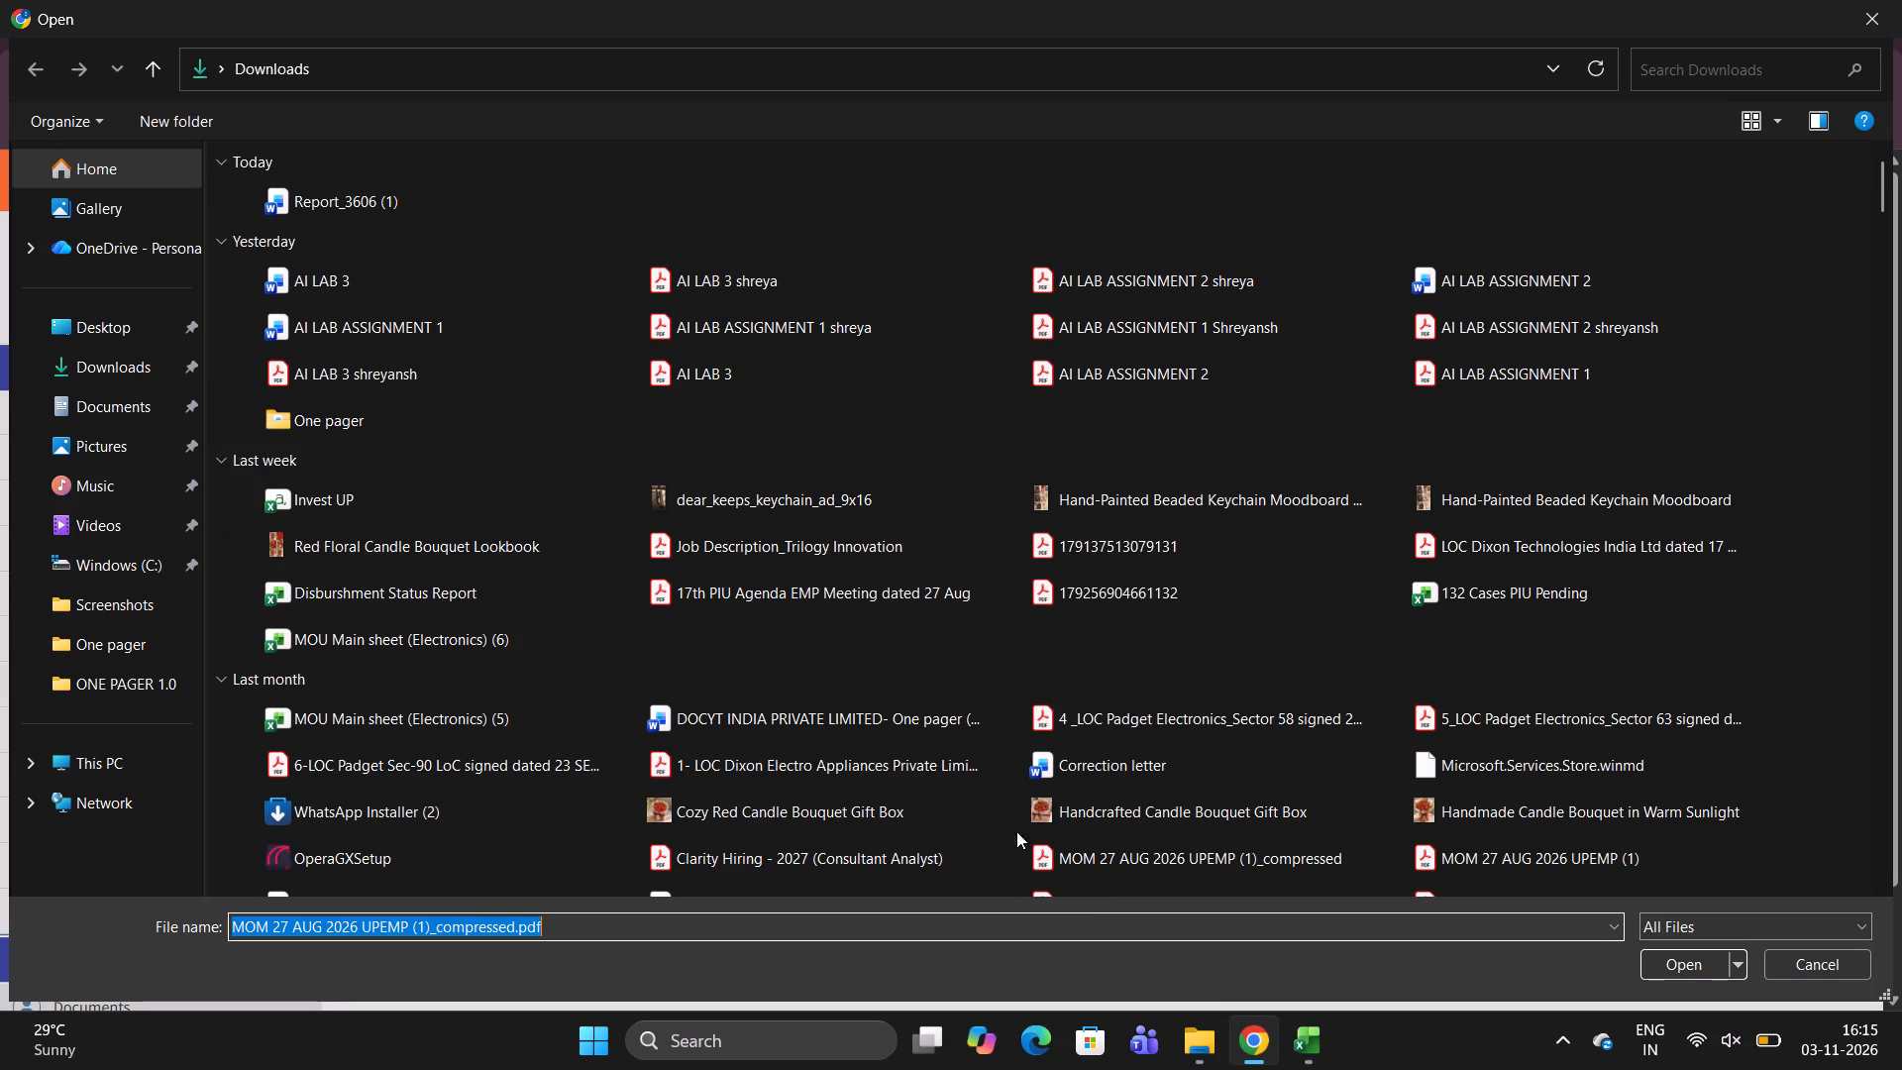
pyautogui.click(1712, 957)
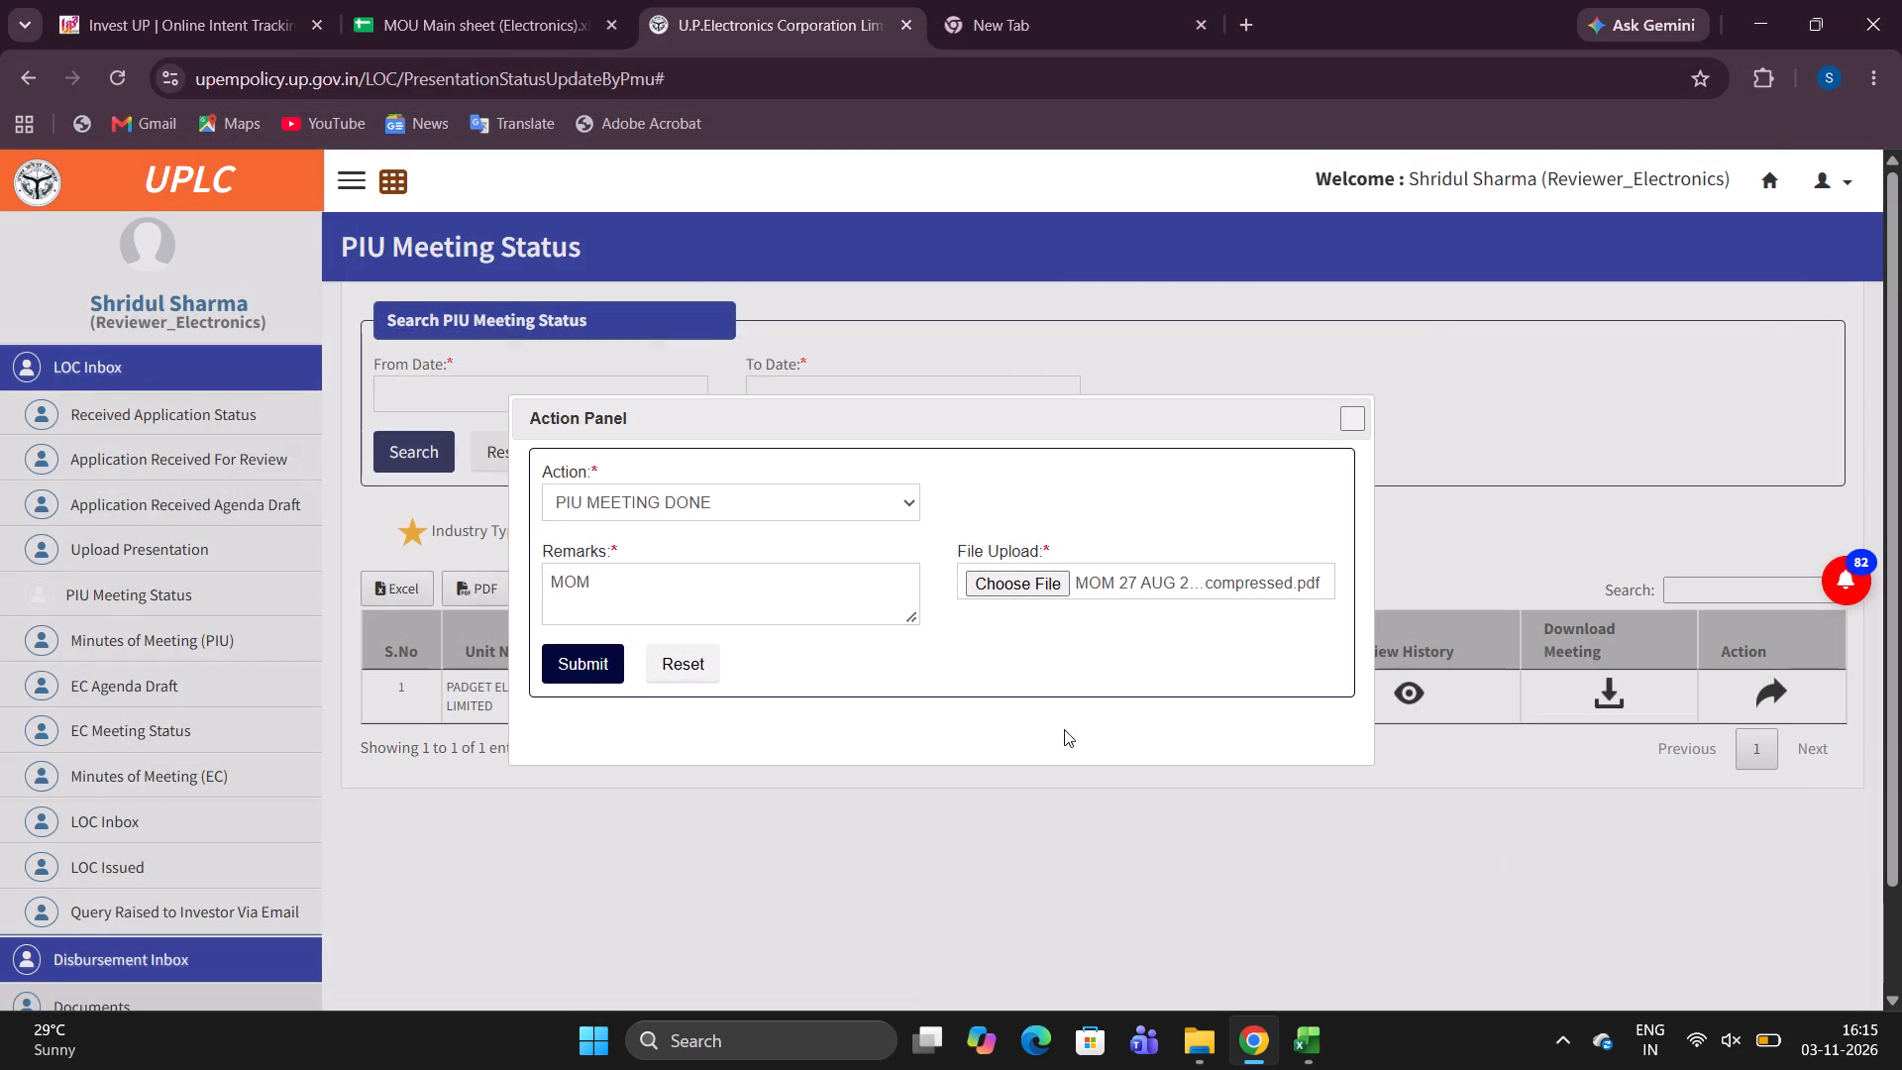
pyautogui.click(565, 668)
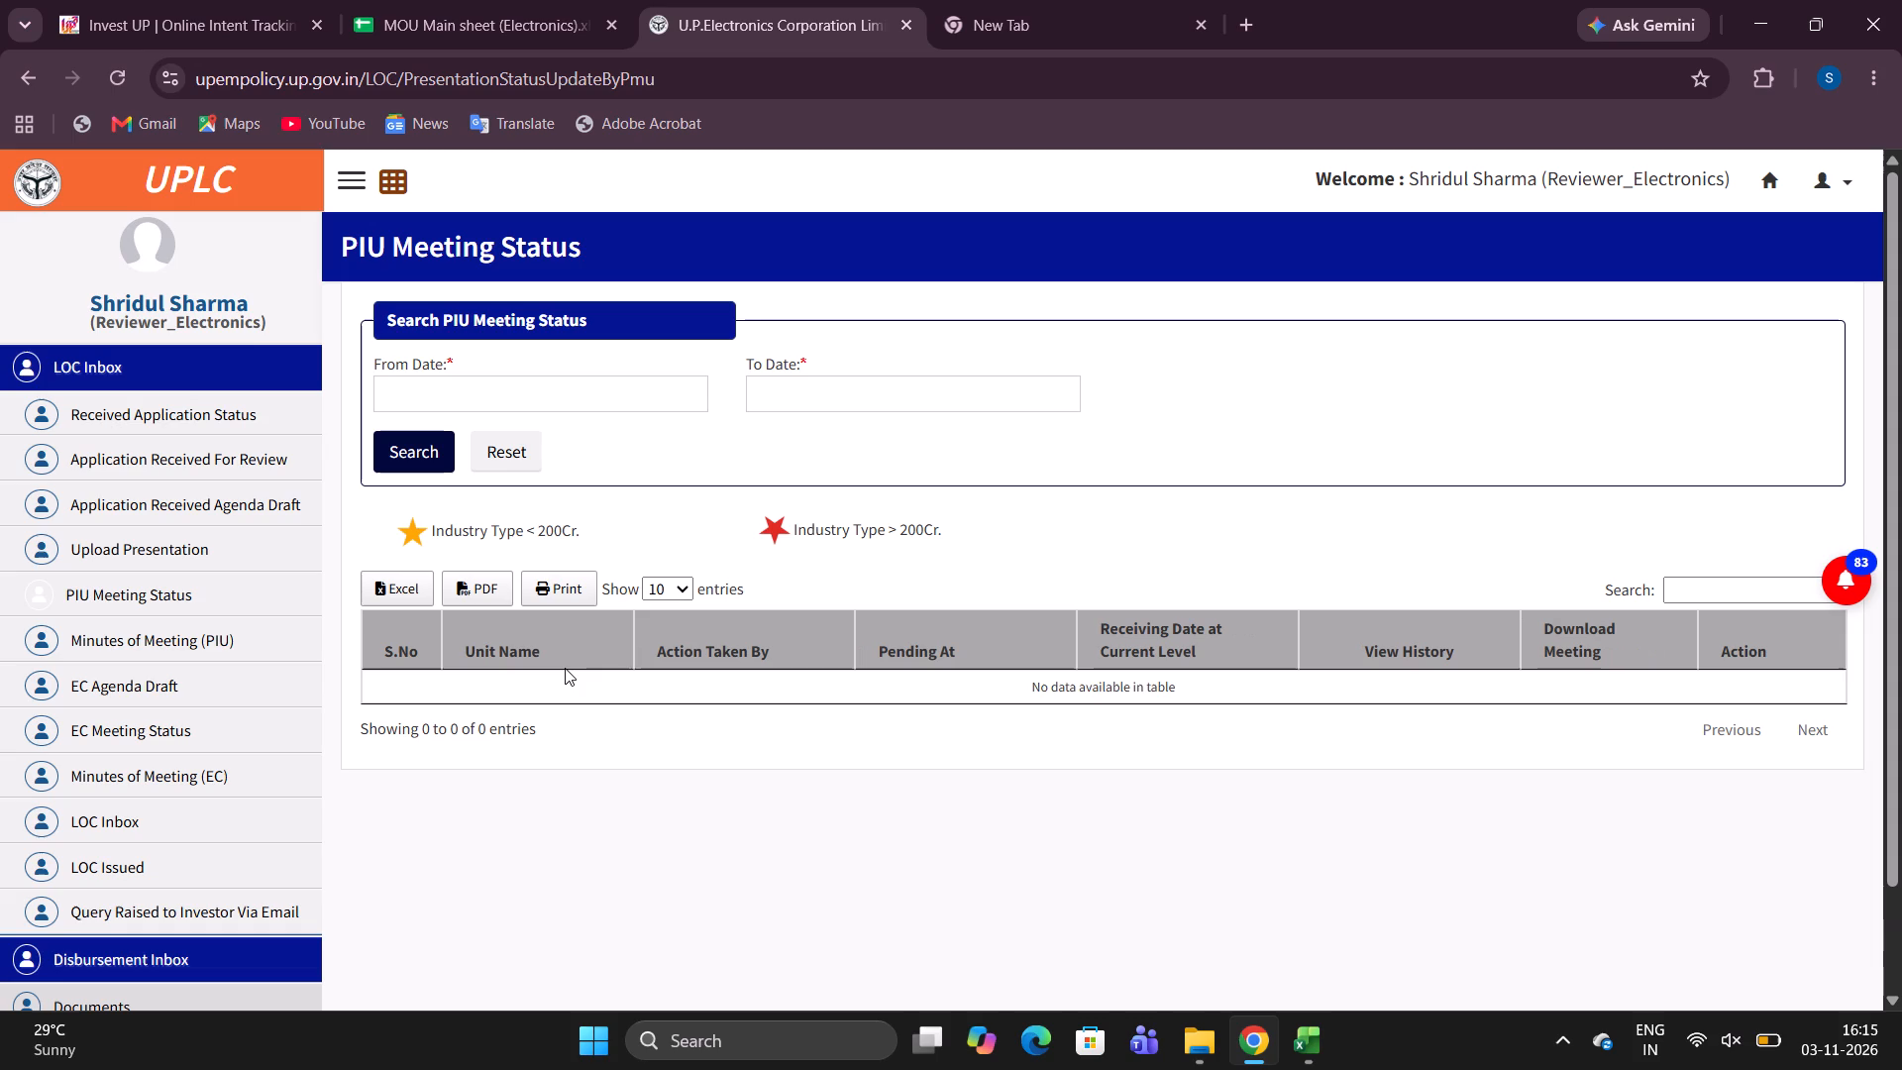
# Check Padget Electronics' current status in the Received Application Status list.
pyautogui.click(195, 426)
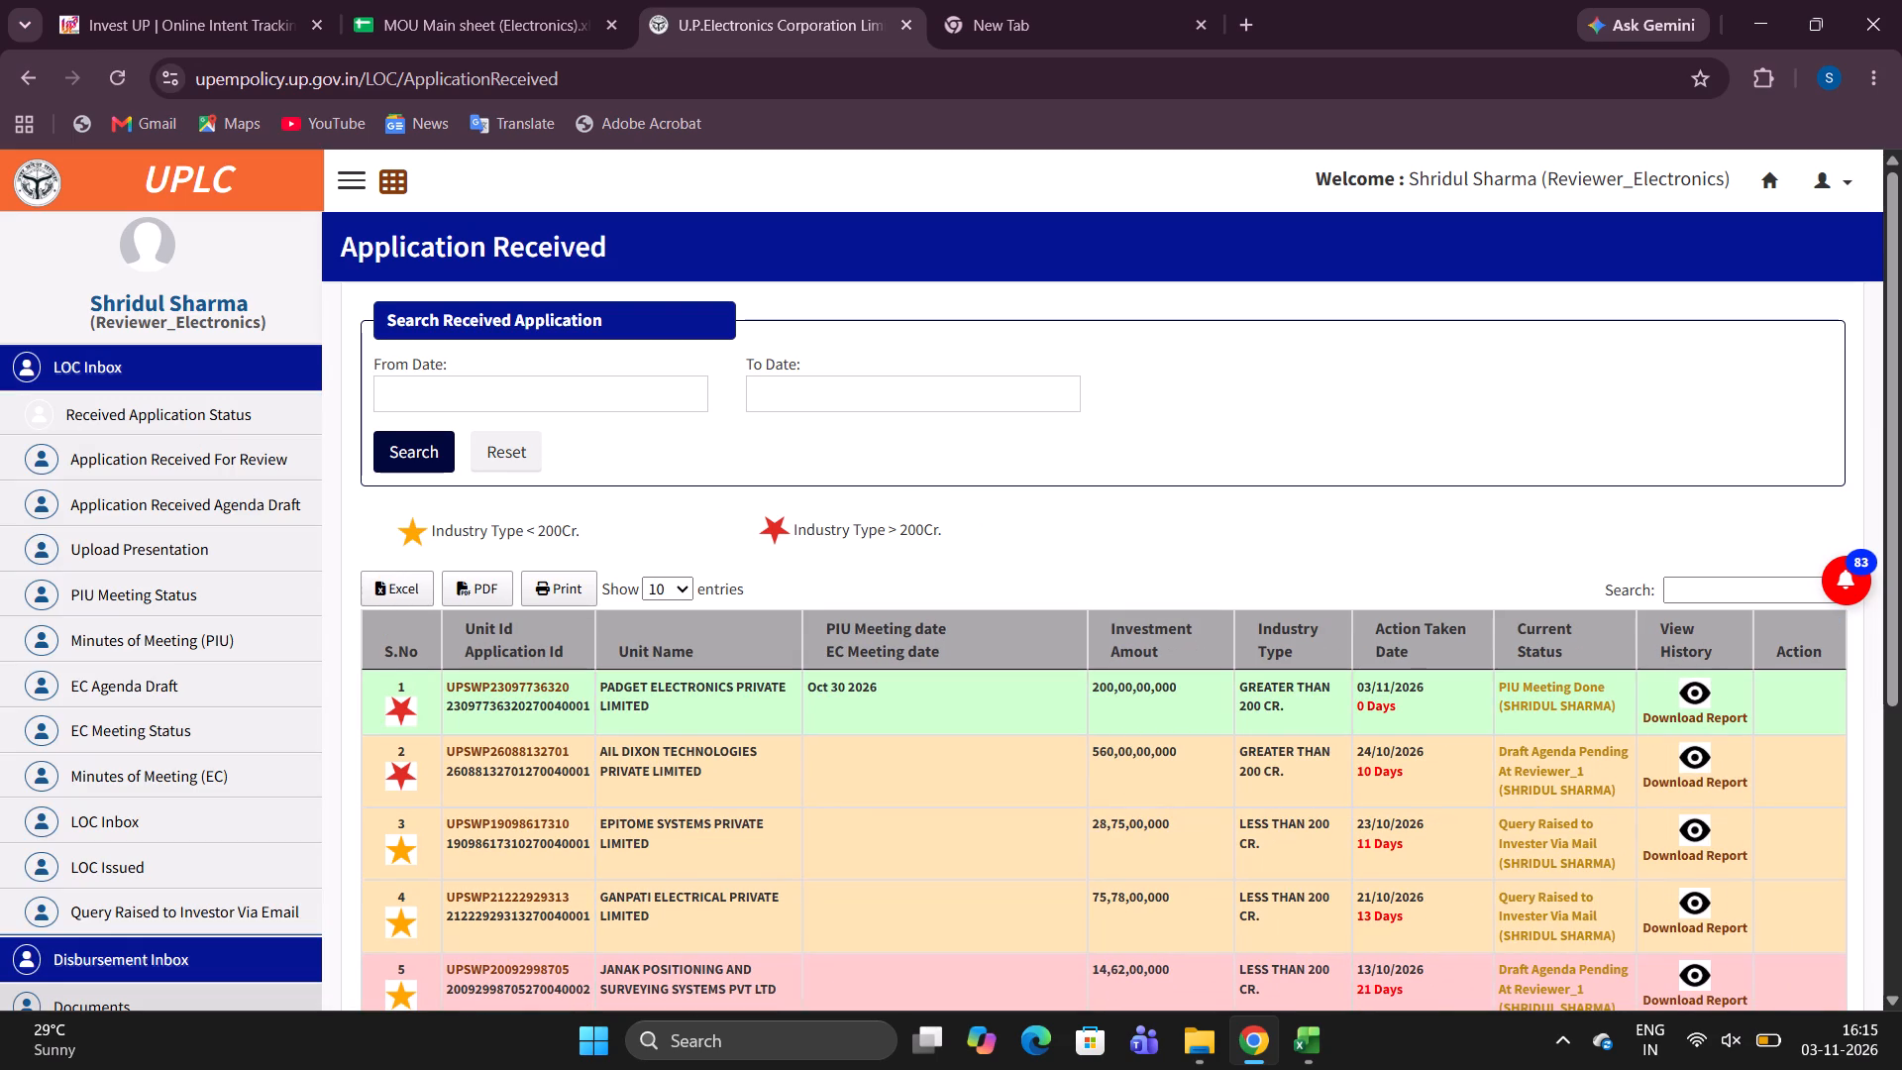
# In Padget Electronics' Minutes of Meeting (PIU) action form, choose MOM DRAFT PROCESS FORWARD BY REVIEWER_1 and enter MOM as the remarks.
pyautogui.click(230, 622)
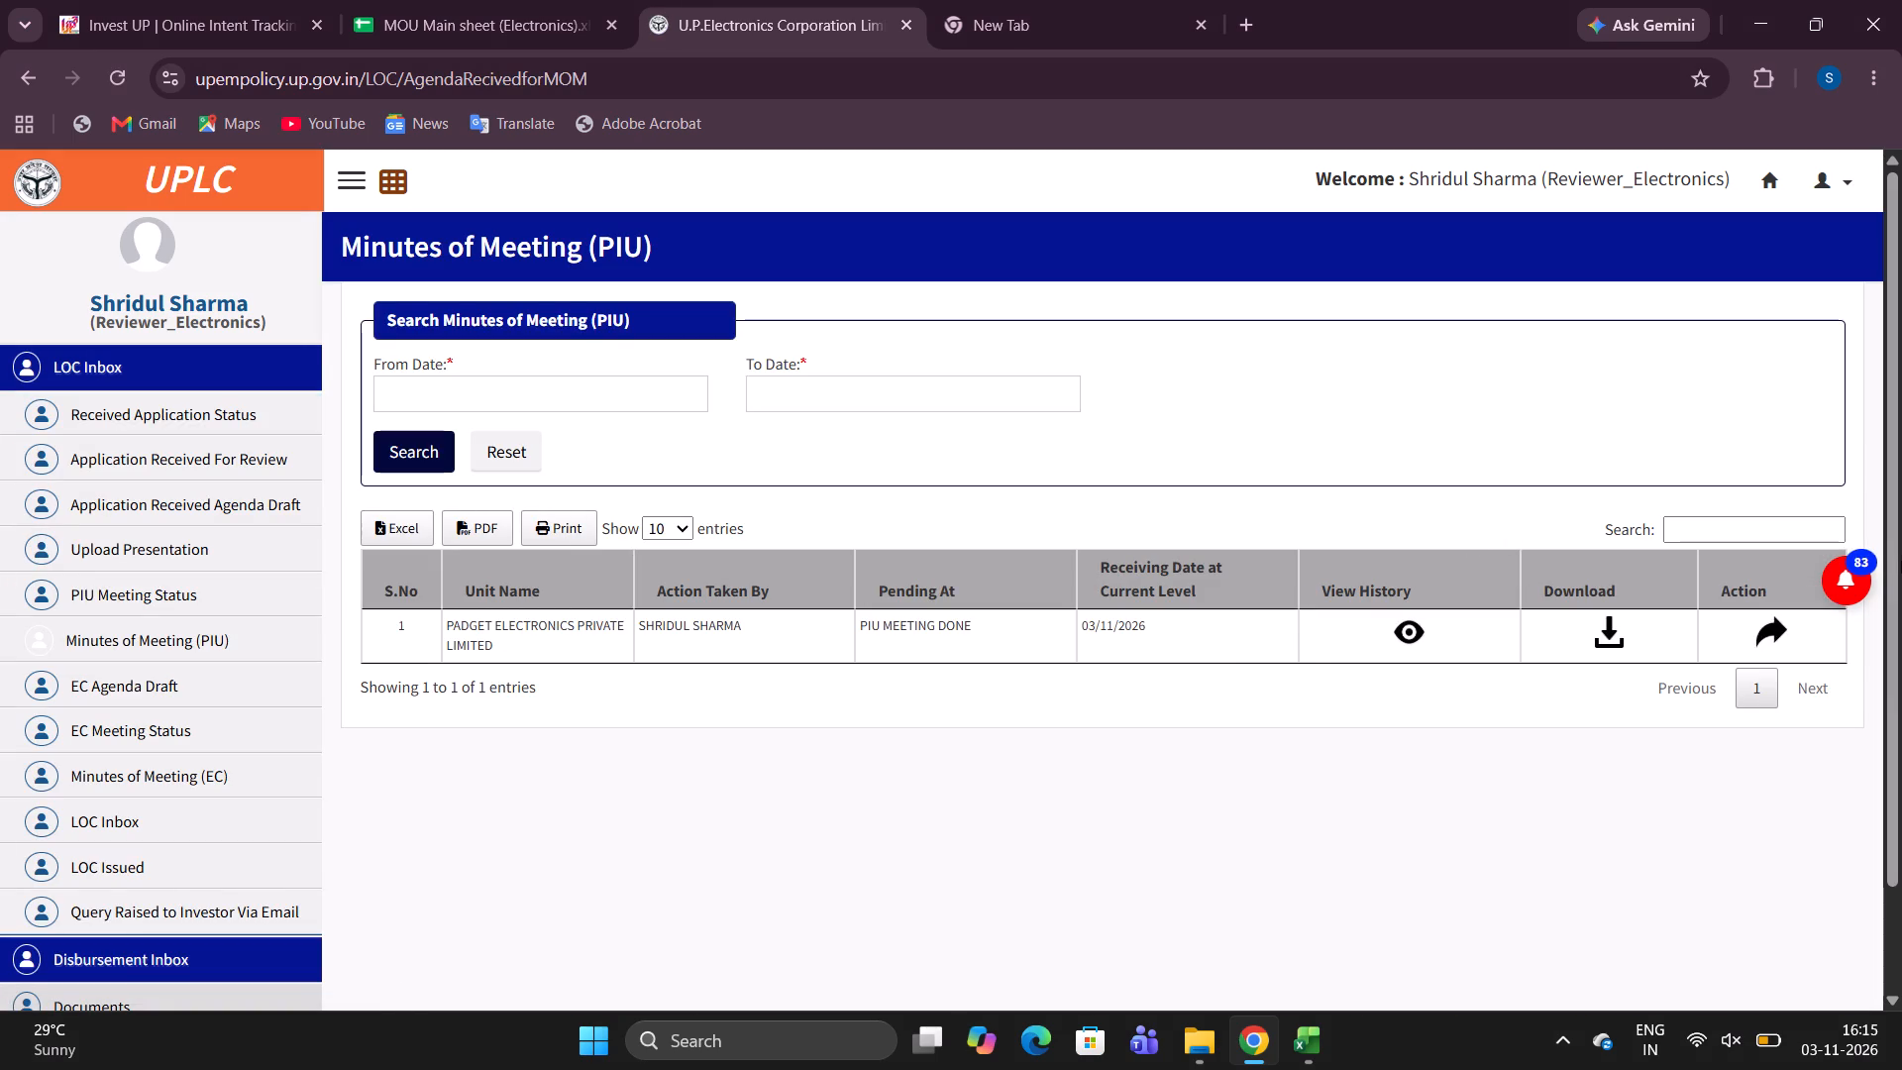
pyautogui.click(1762, 624)
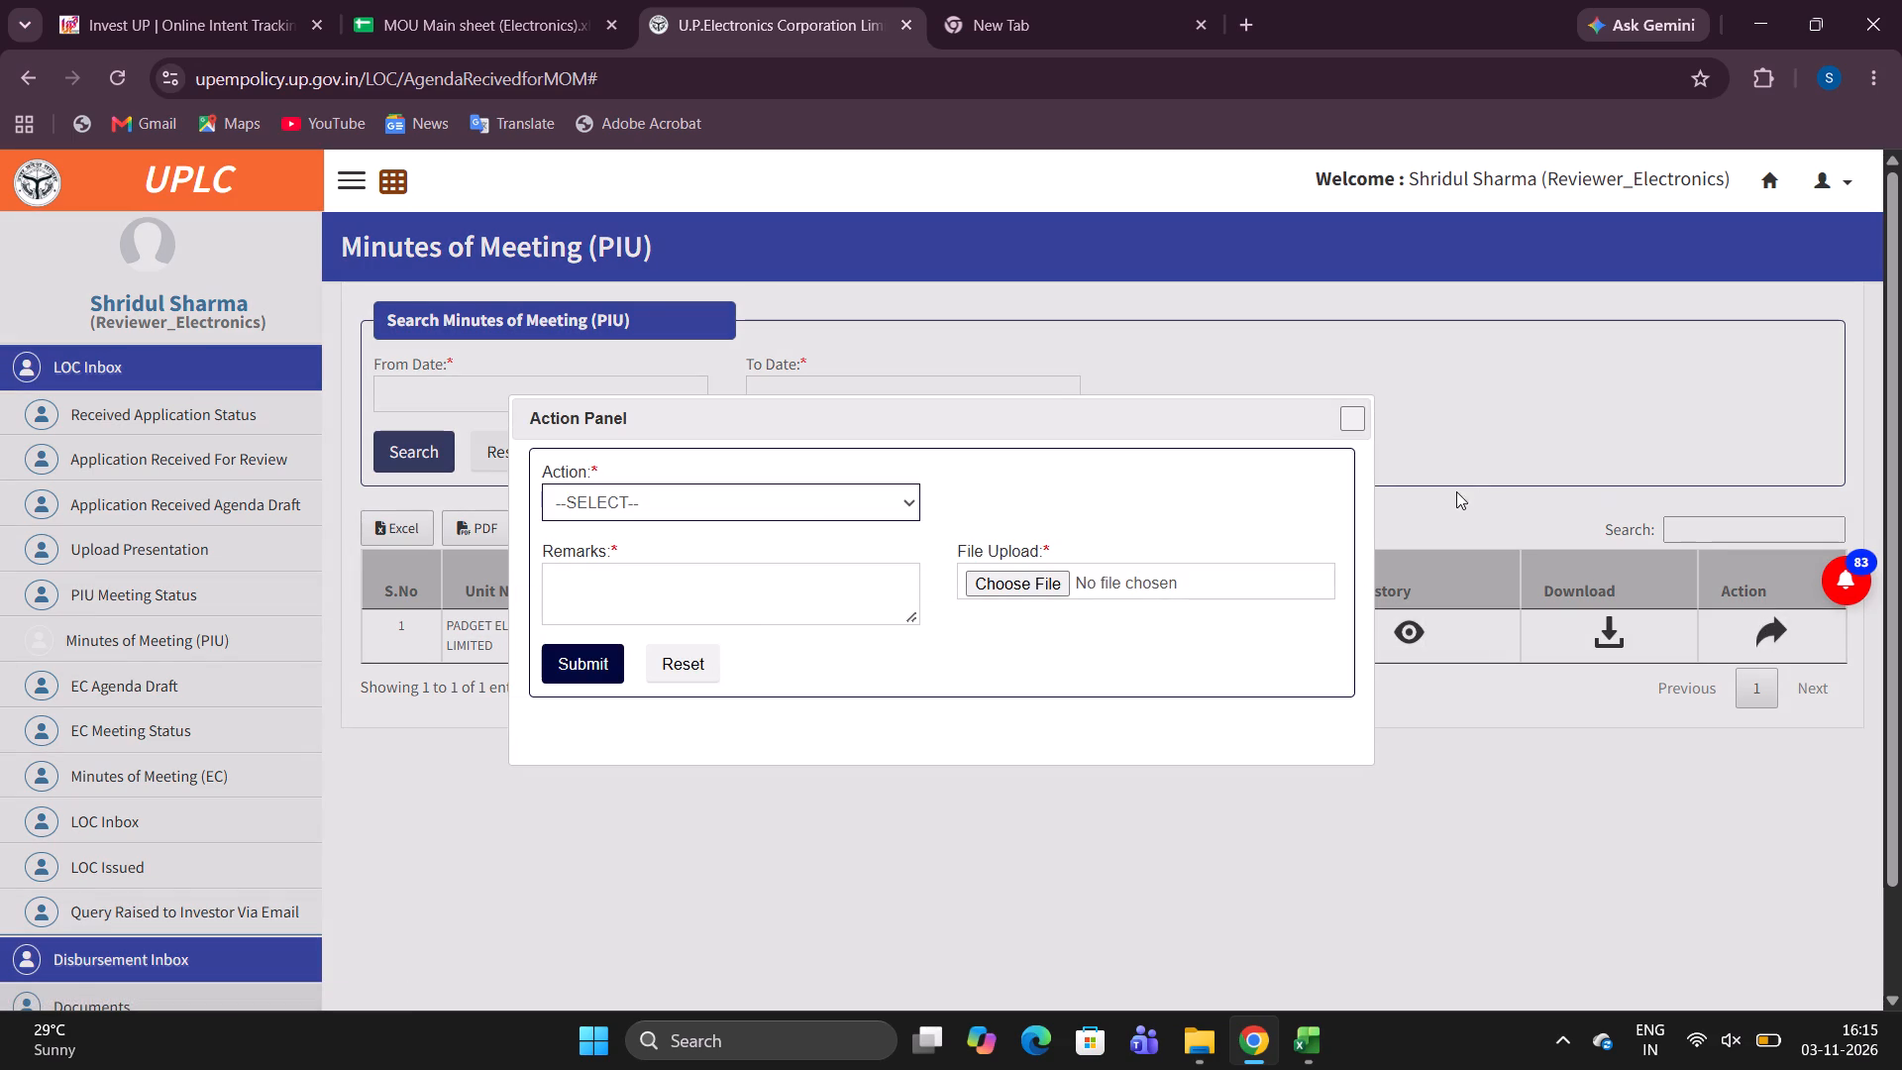
pyautogui.click(813, 504)
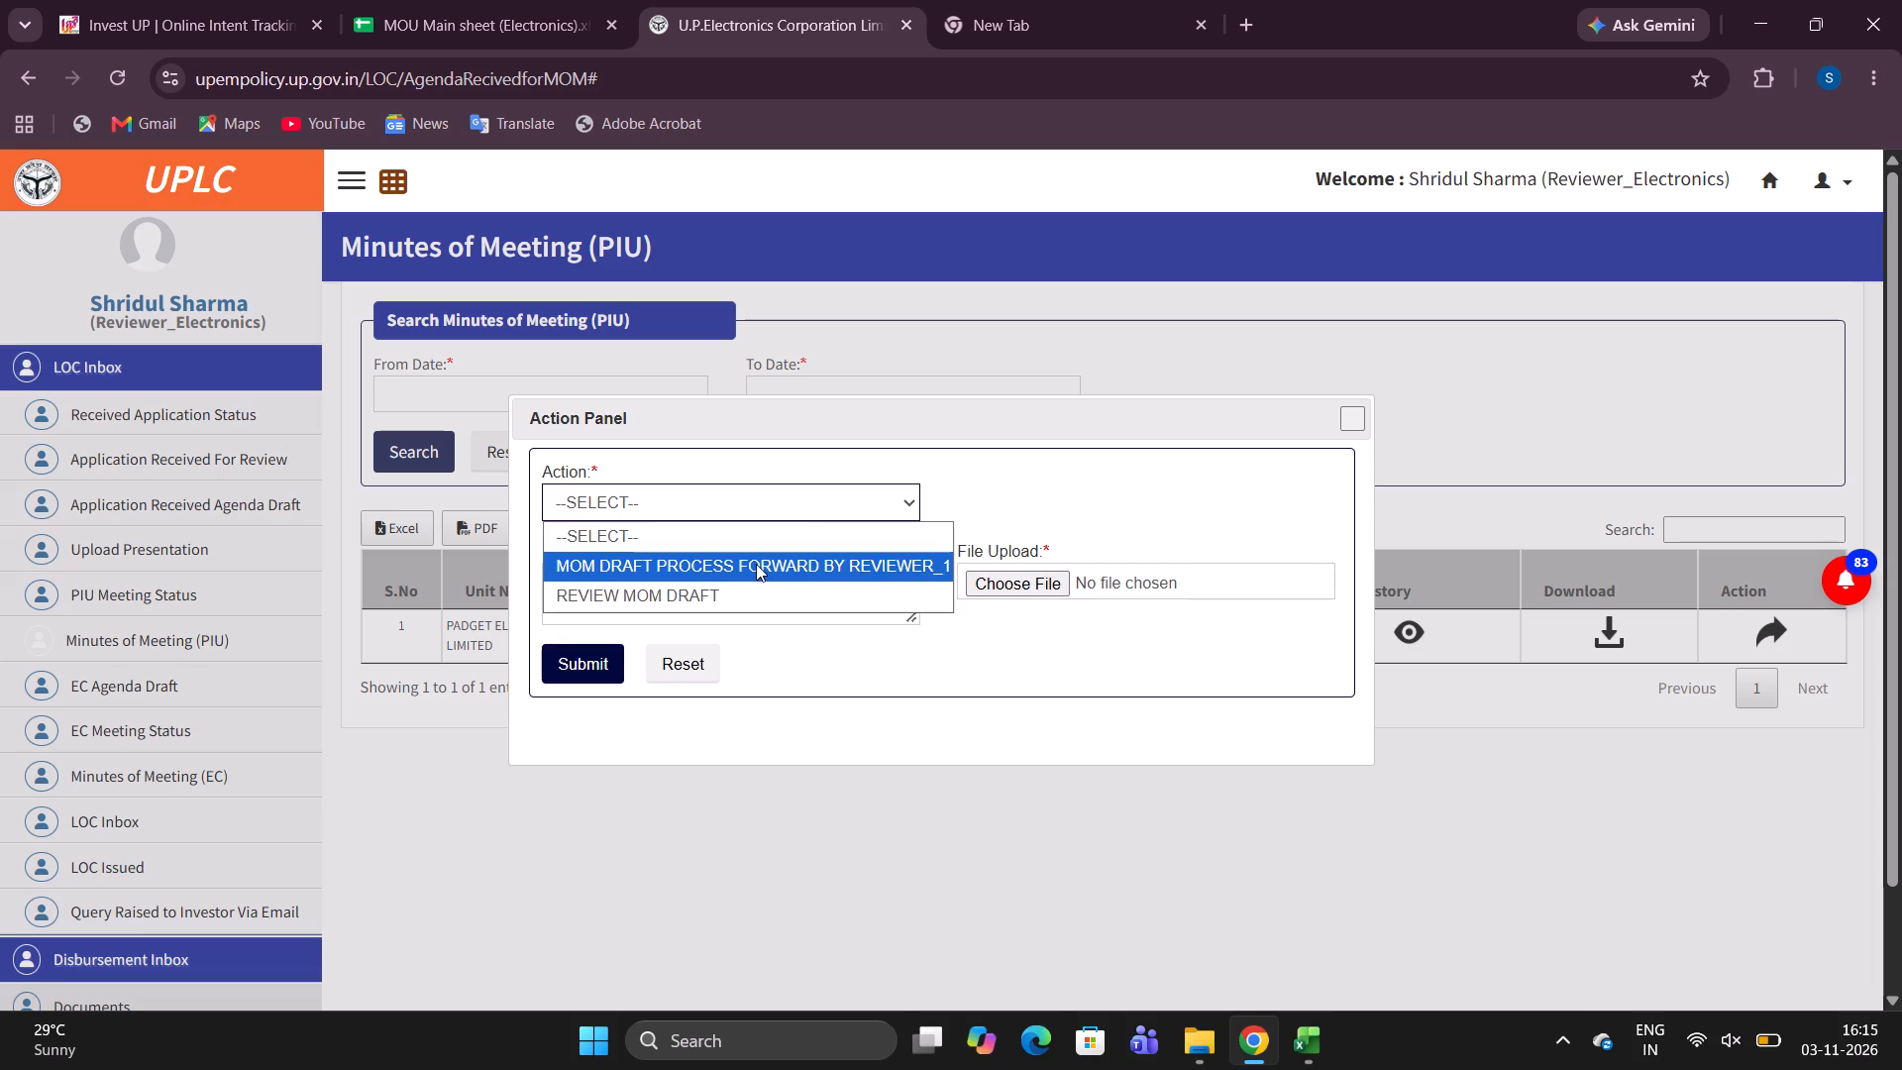
pyautogui.click(756, 564)
pyautogui.click(735, 591)
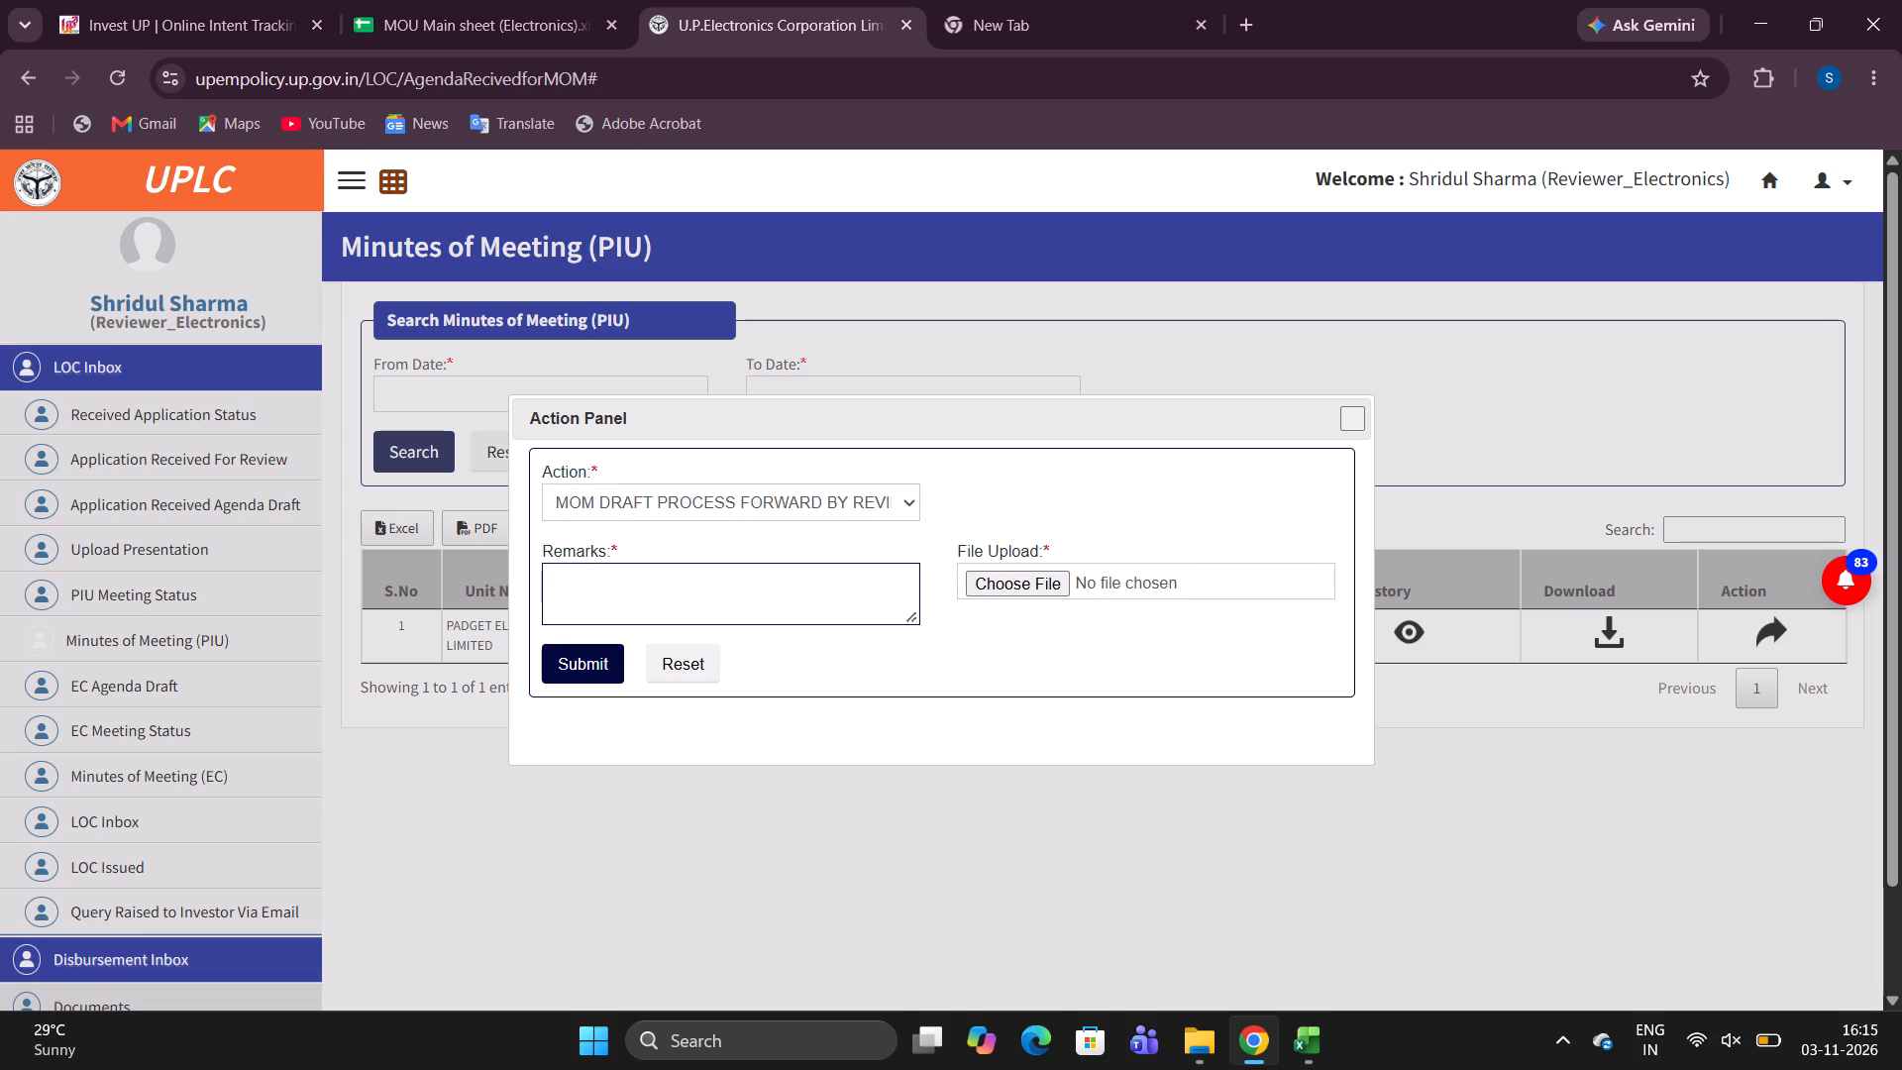
pyautogui.write('MOM')
# Attach MOM 27 AUG 2026 UPEMP (1)_compressed.pdf from Downloads to the minutes form and submit it.
pyautogui.click(1024, 592)
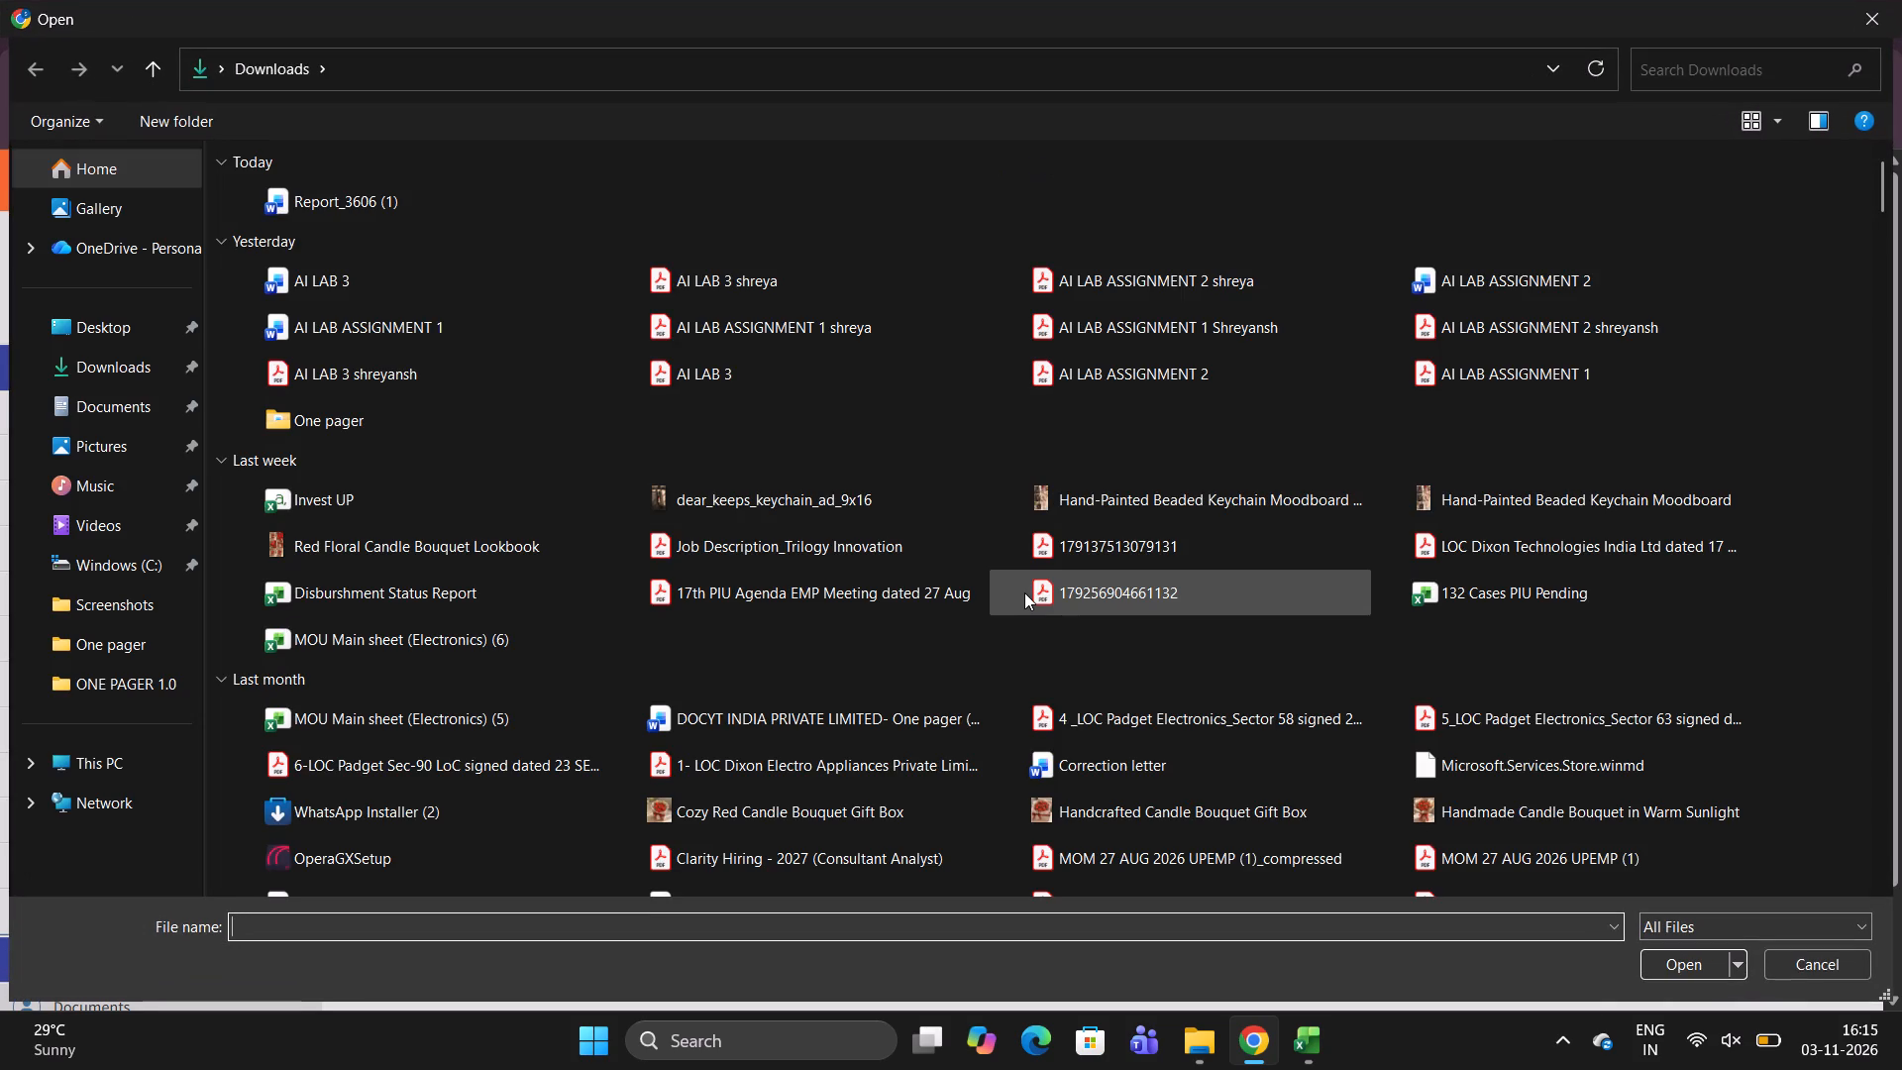
pyautogui.write('MOM')
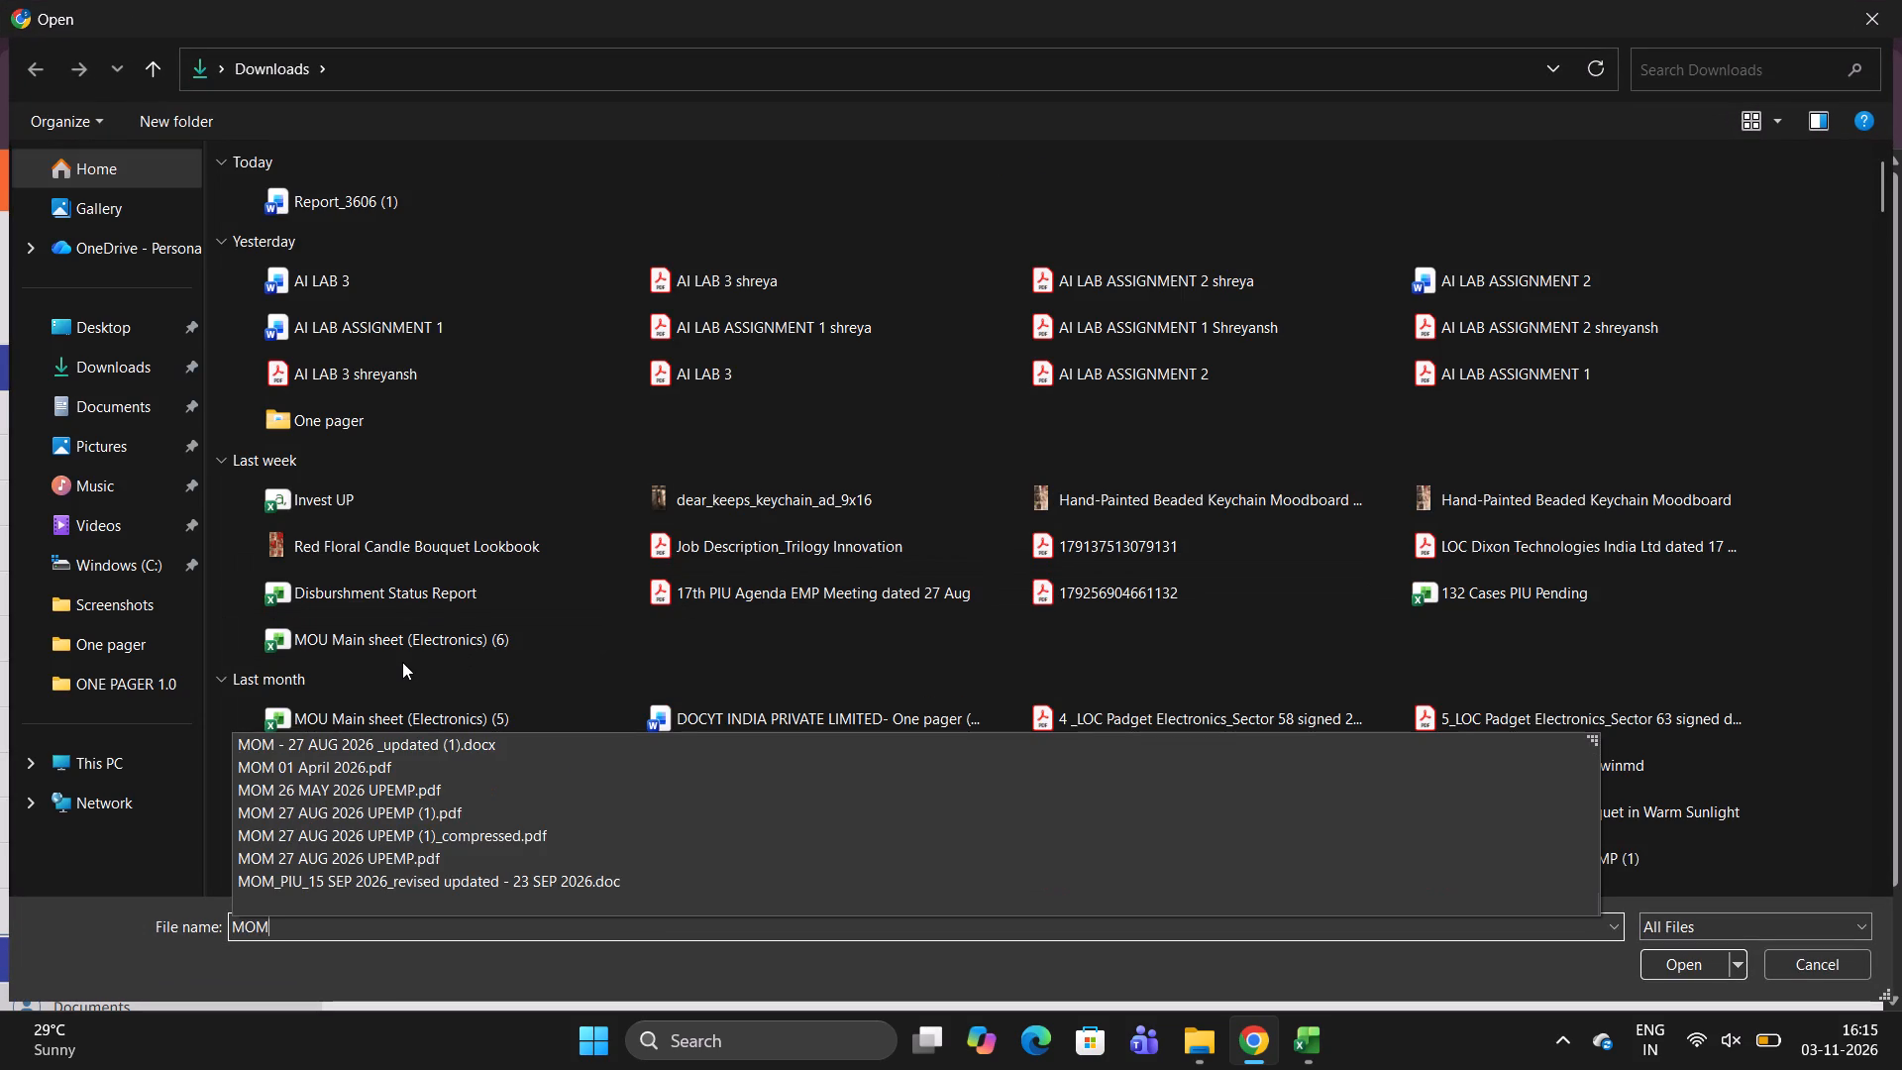
pyautogui.click(419, 830)
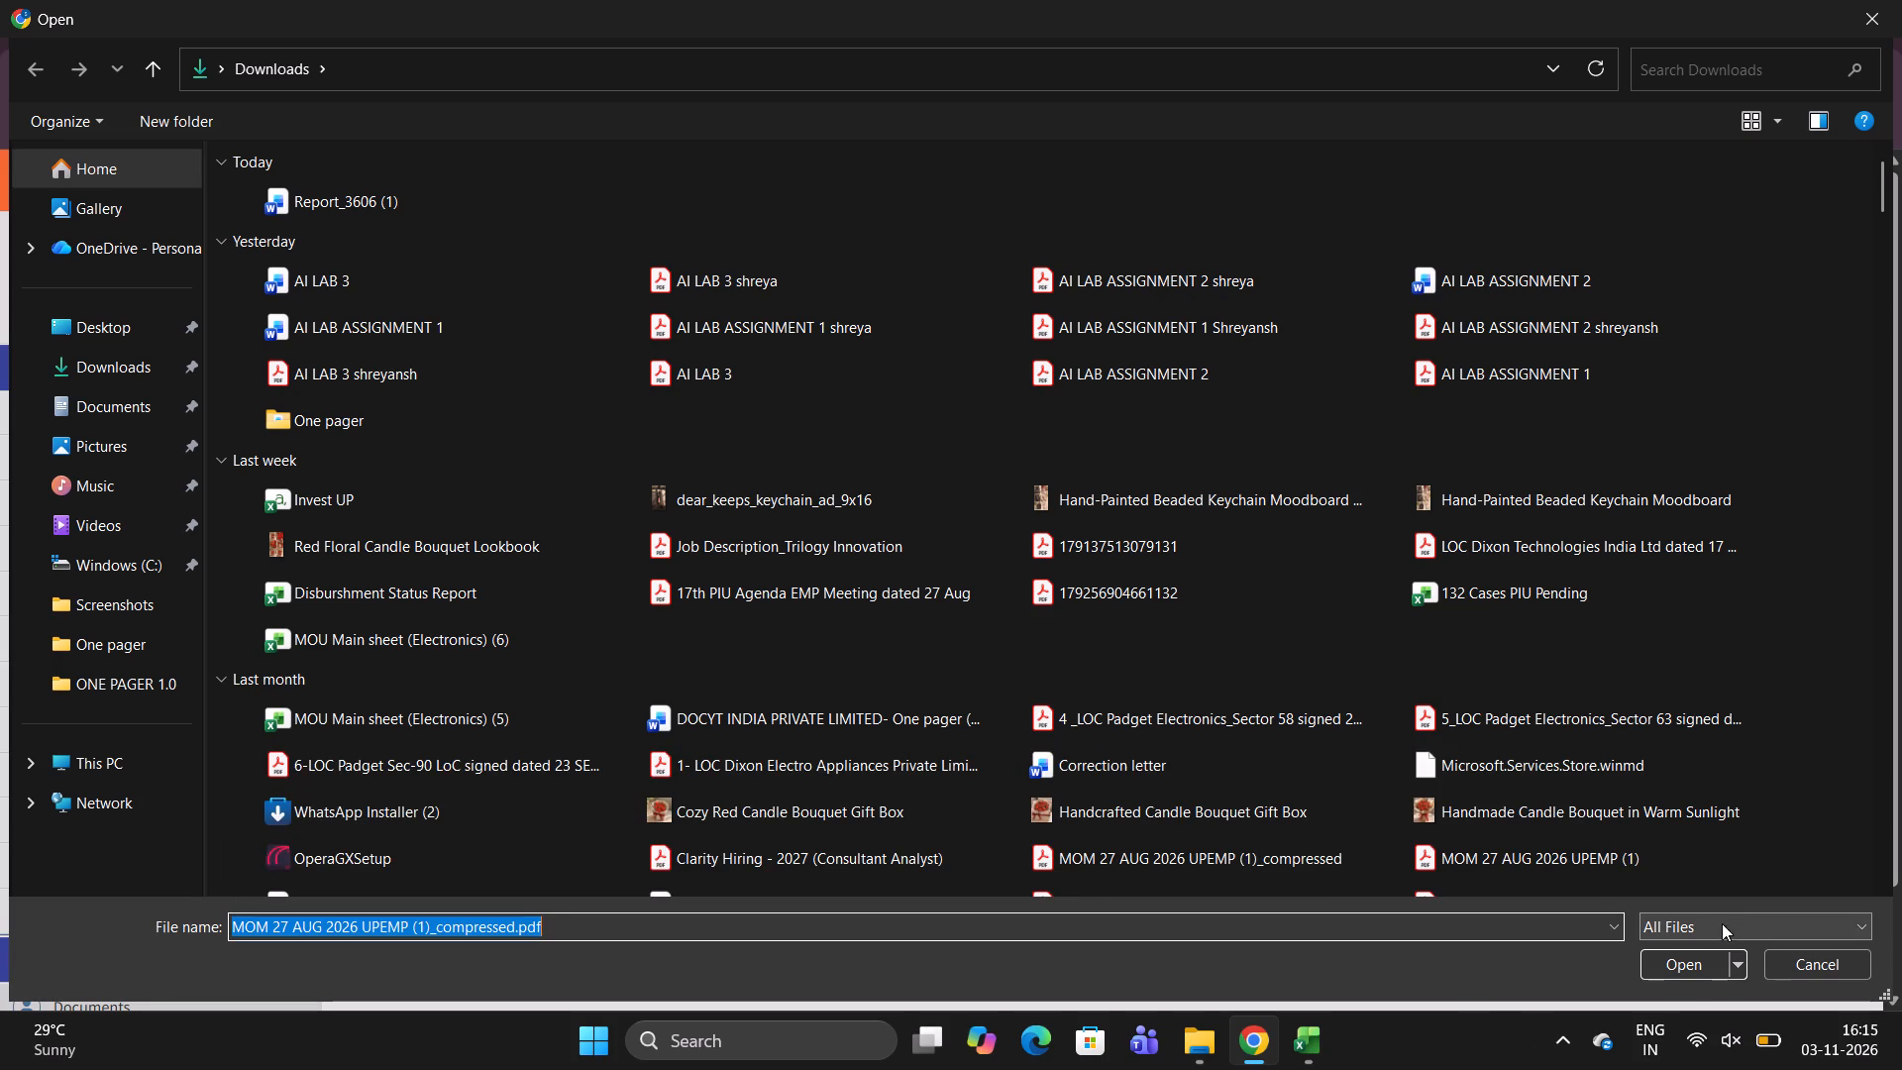
pyautogui.click(1682, 973)
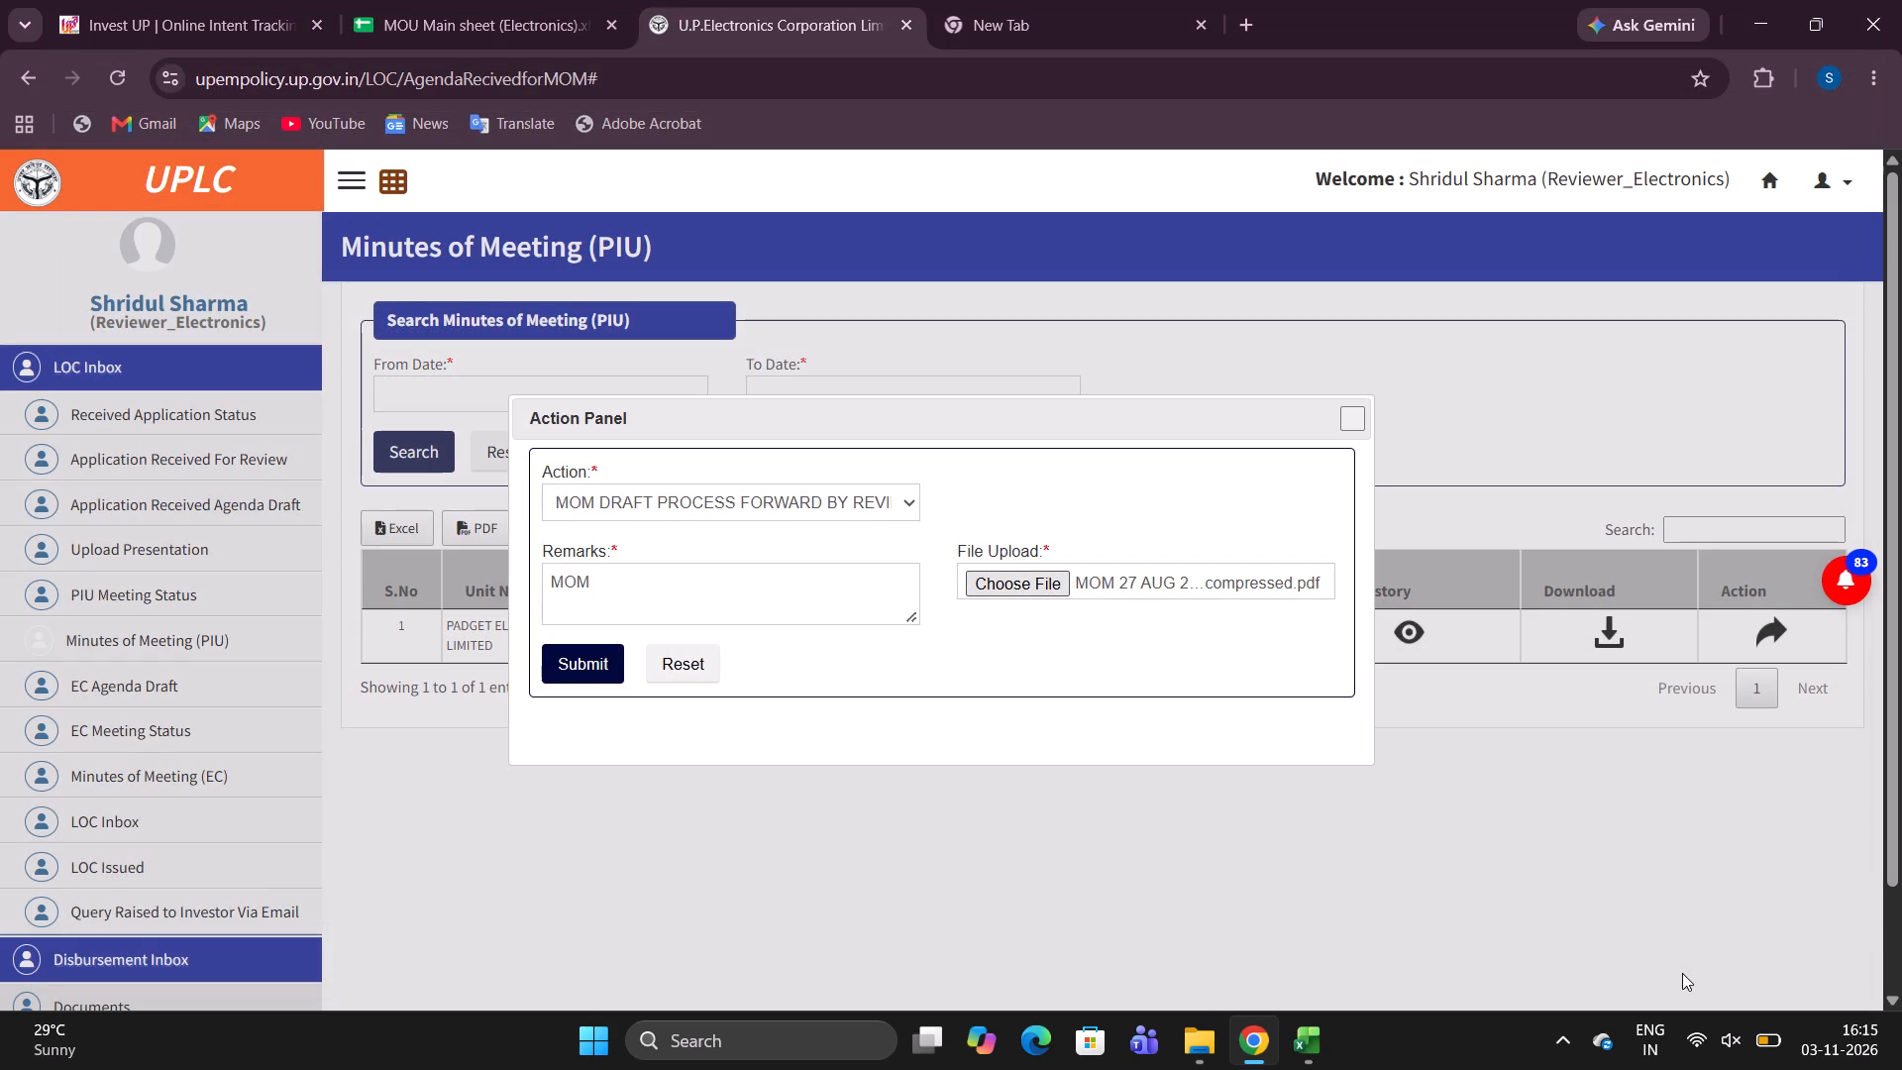
pyautogui.click(577, 659)
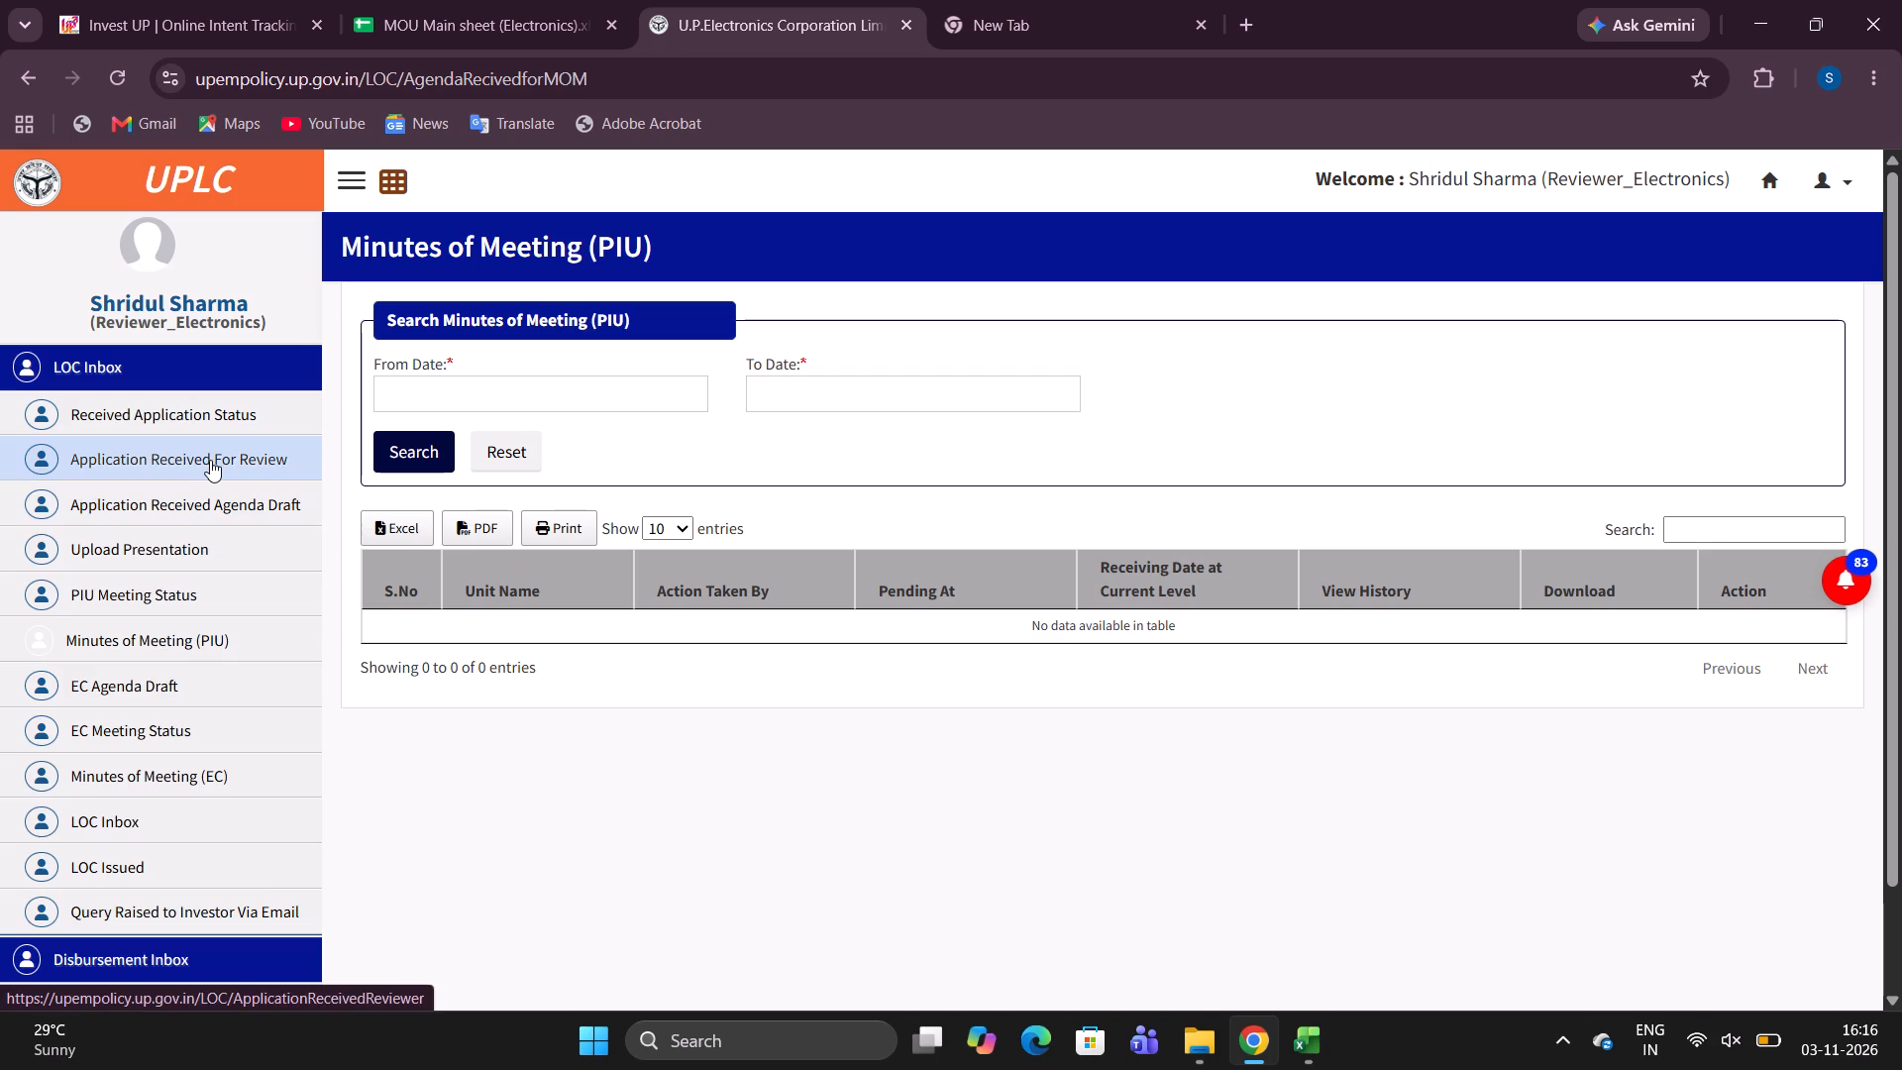
# Reopen the Received Application Status list to check Padget Electronics' application.
pyautogui.click(230, 413)
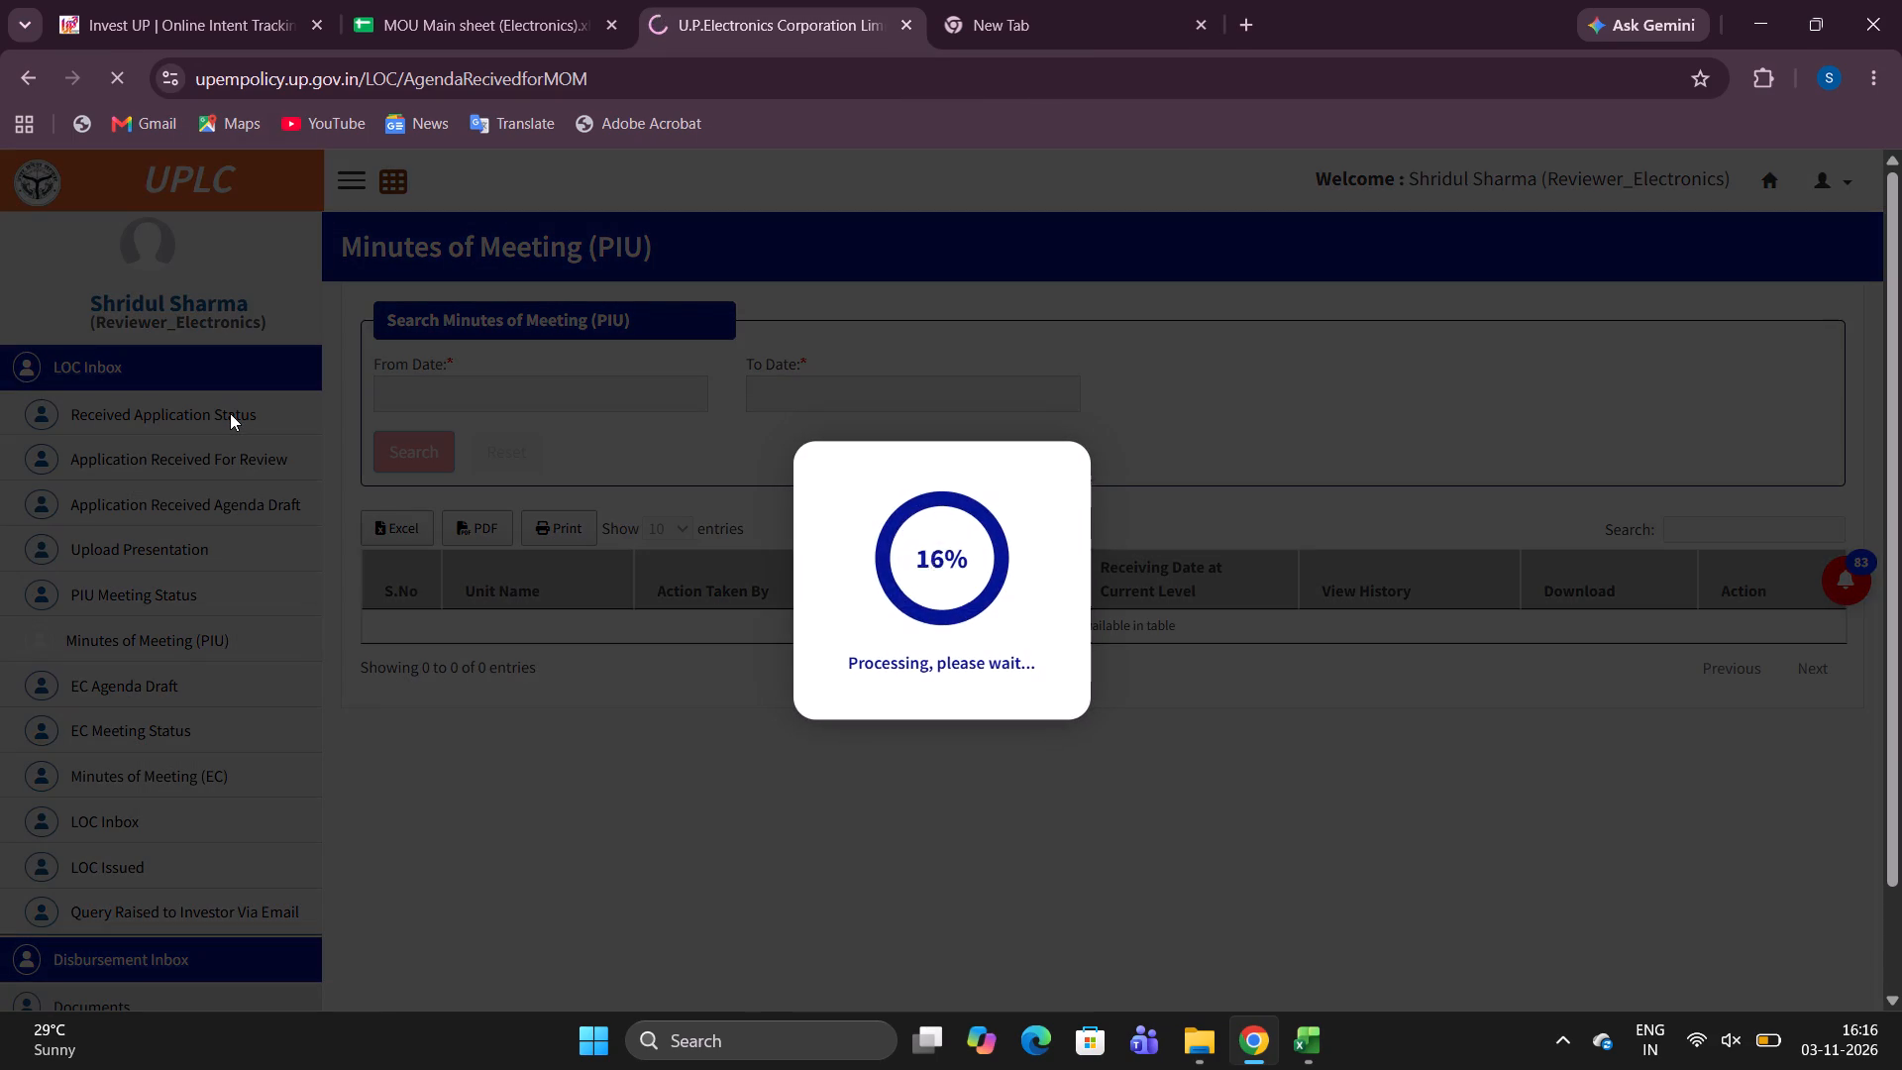
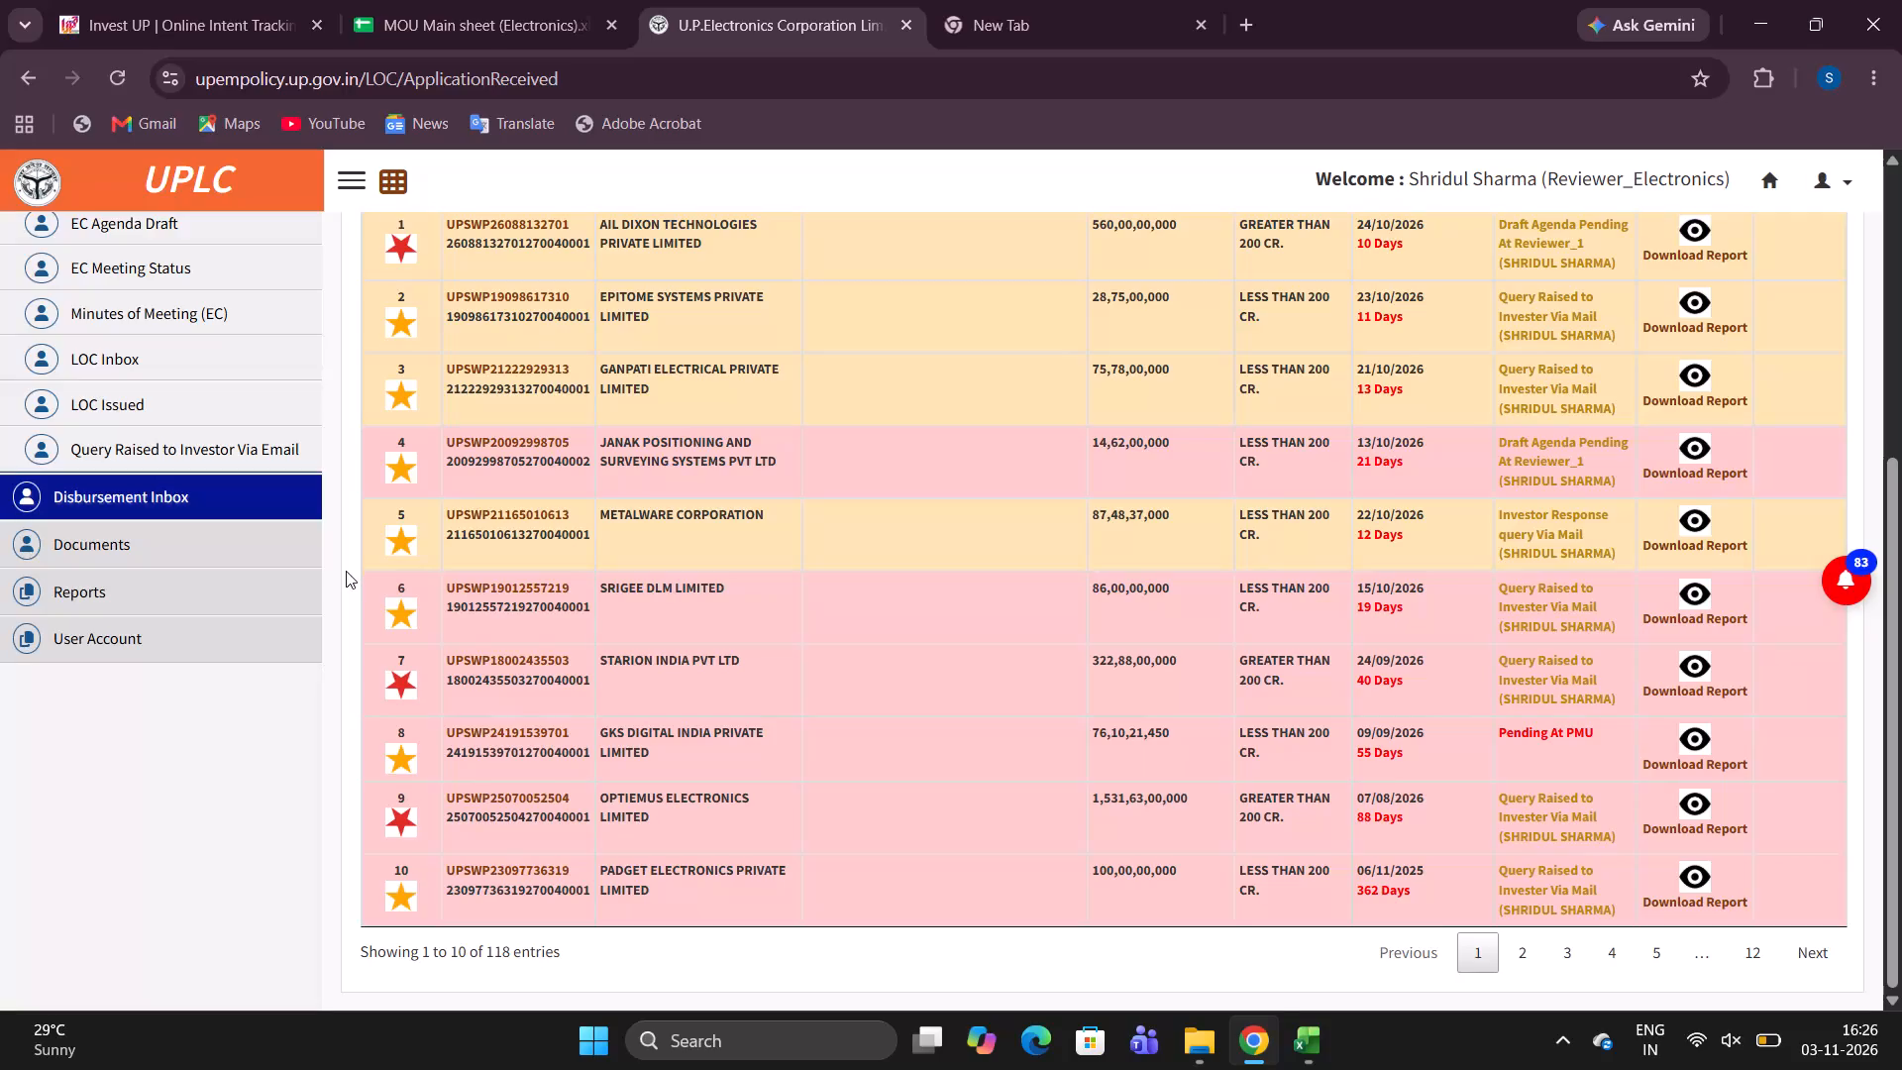
# Search the received applications list for PAD to check the current status of Padget Electronics' applications.
pyautogui.scroll(3, 683, 463)
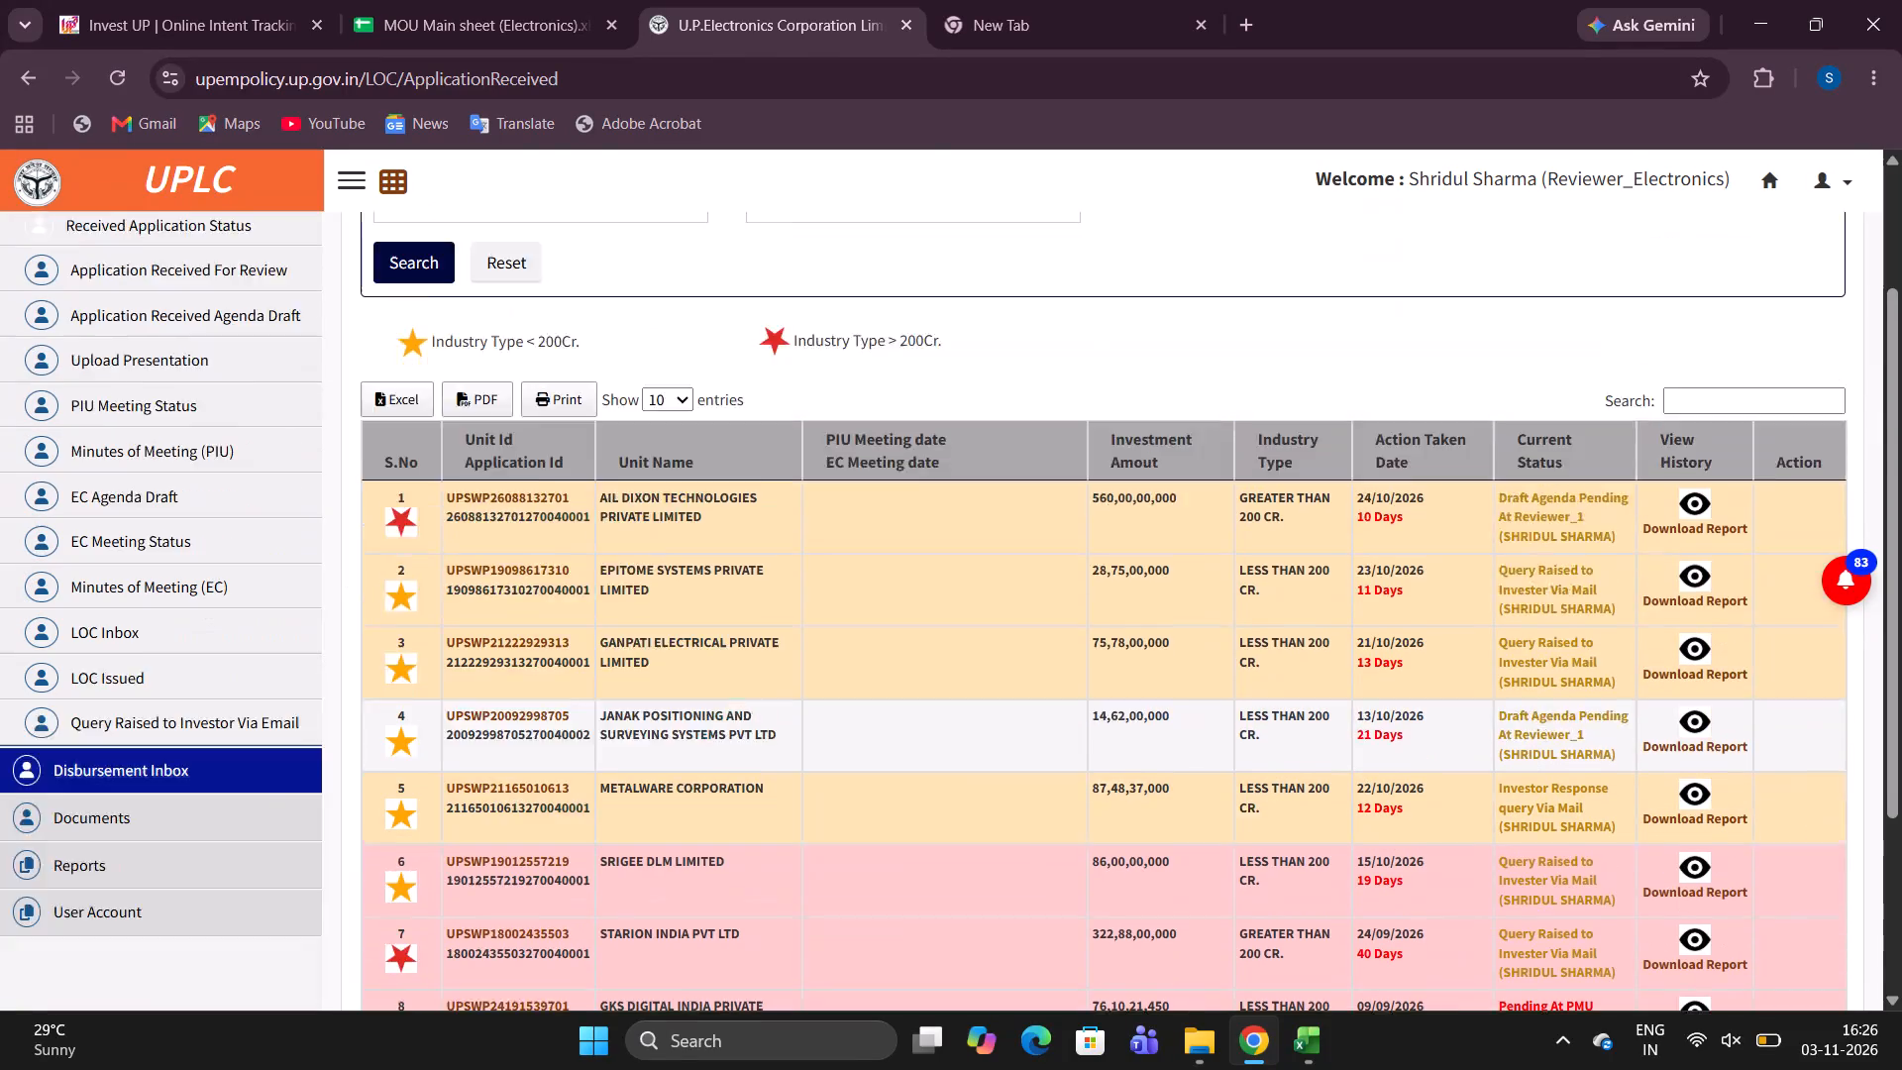
pyautogui.scroll(2, 683, 463)
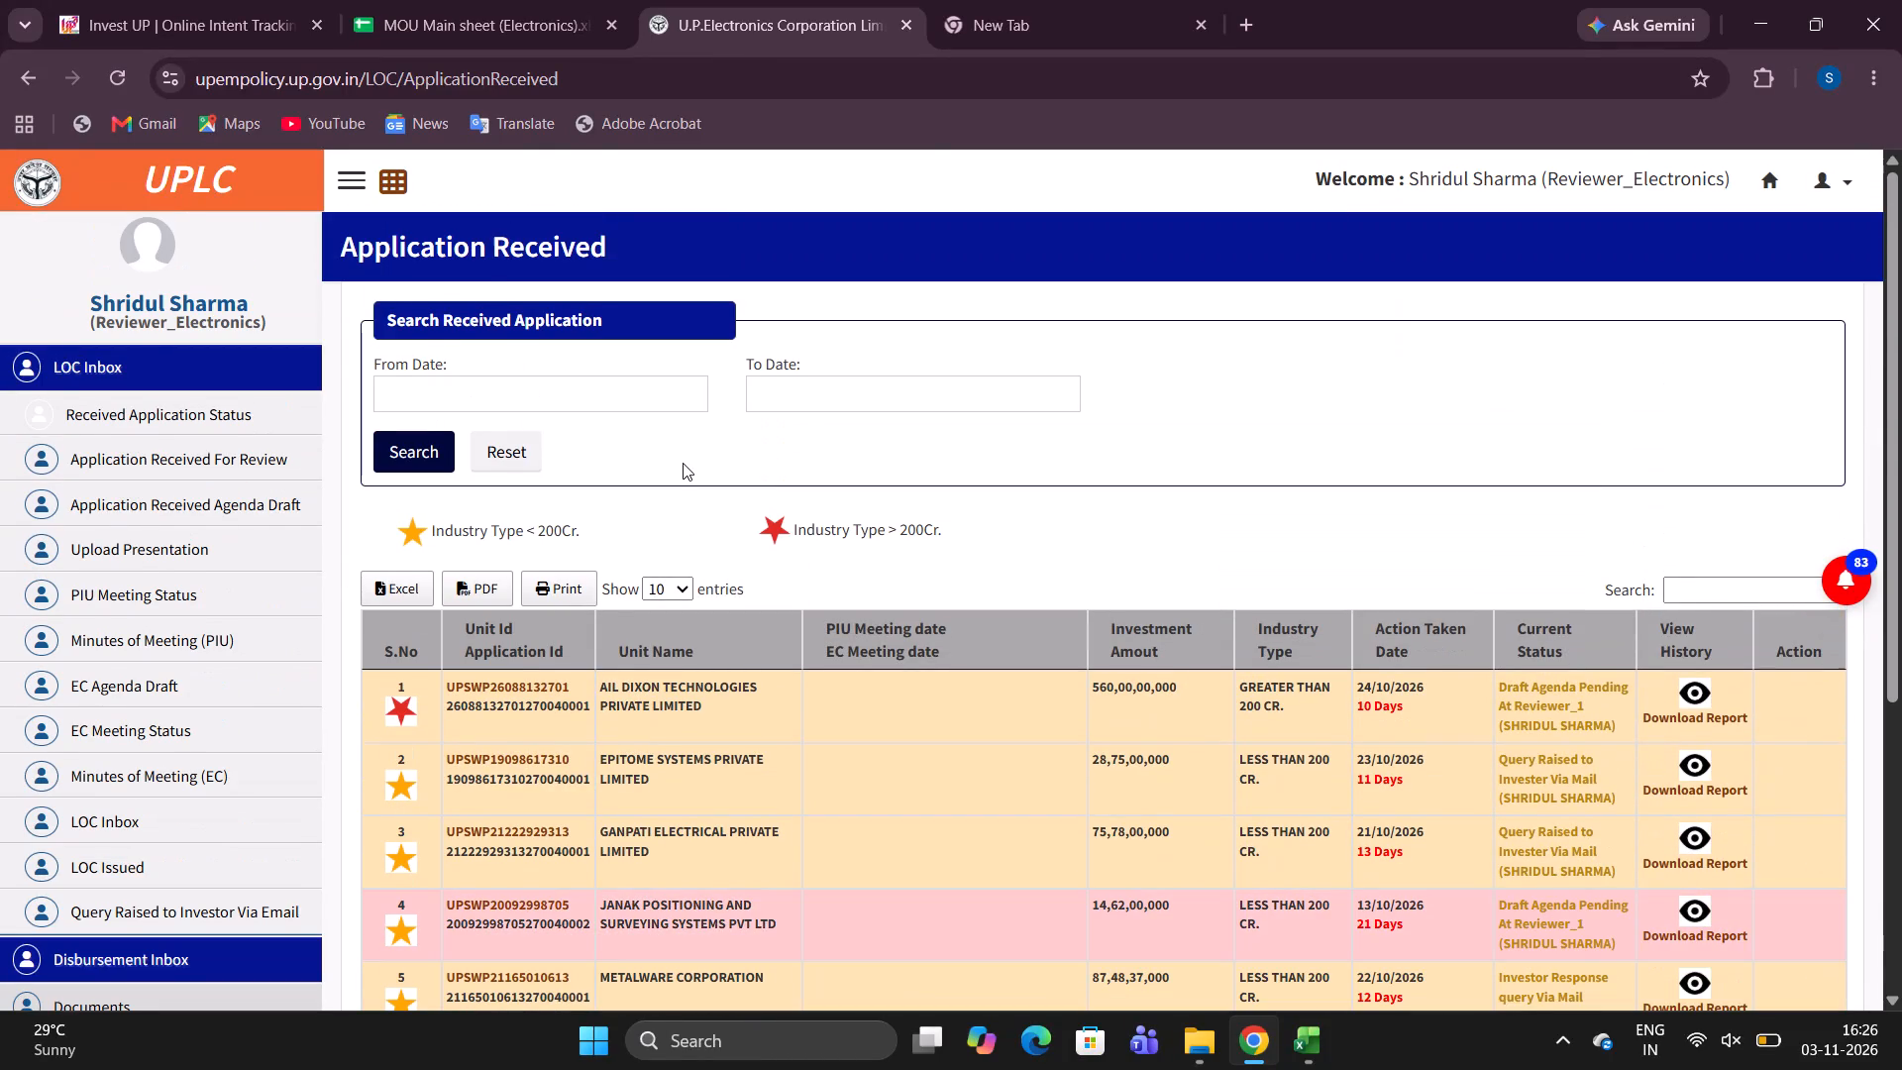
pyautogui.click(1706, 589)
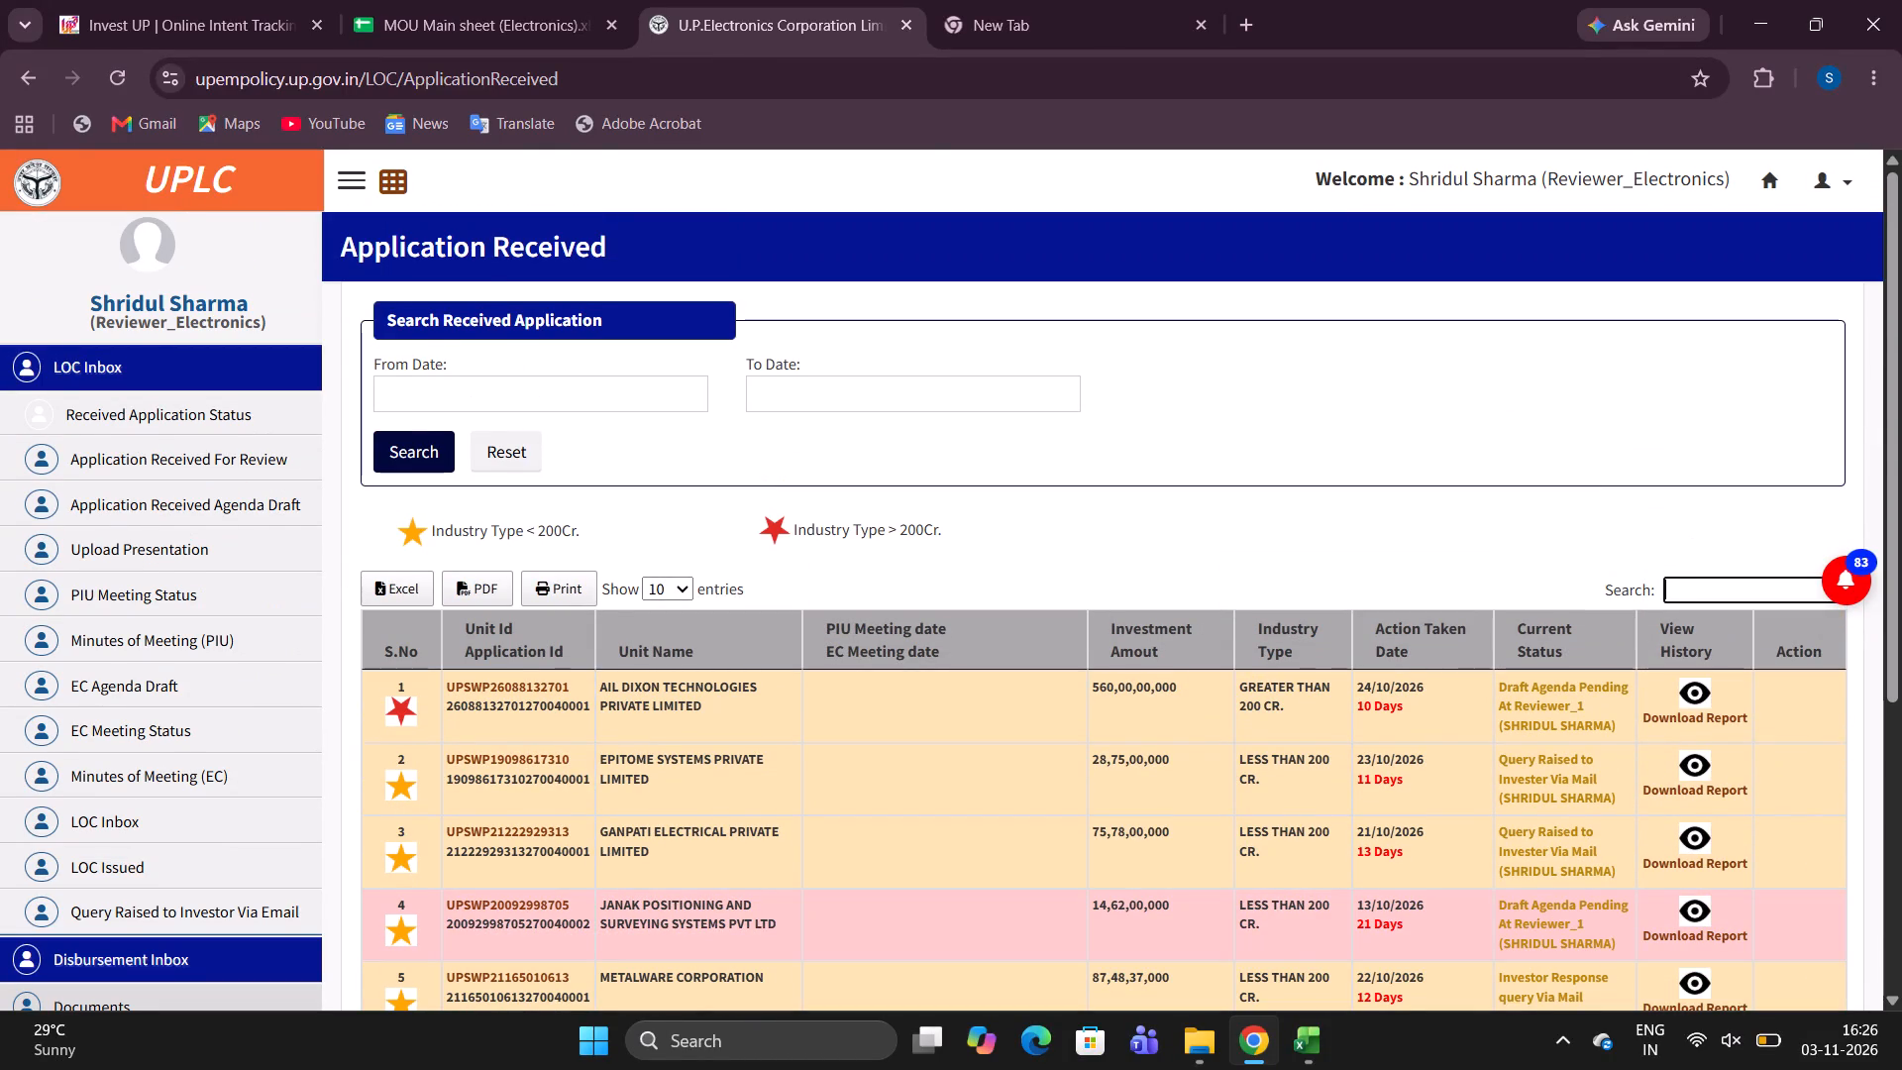
pyautogui.press('p')
pyautogui.write('AD')
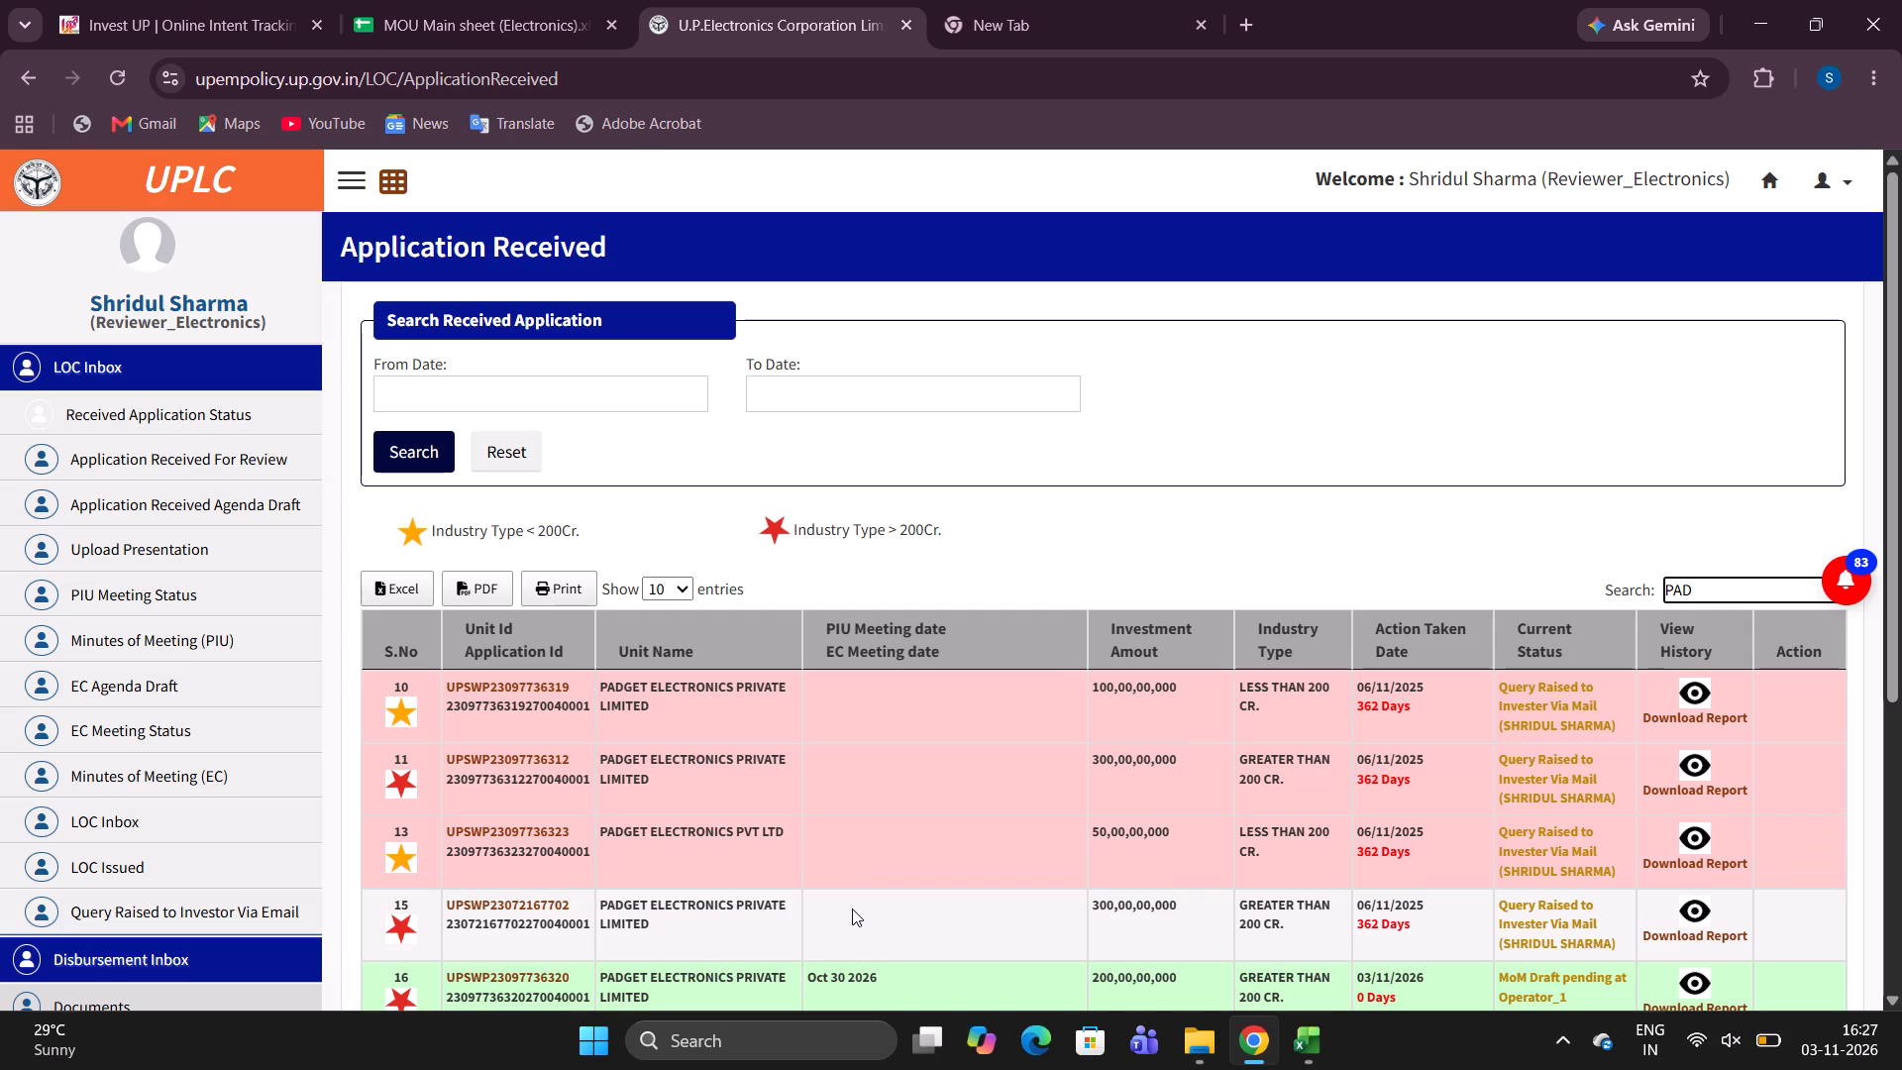
# Reload the Received Application Status list to recheck the applications.
pyautogui.click(113, 414)
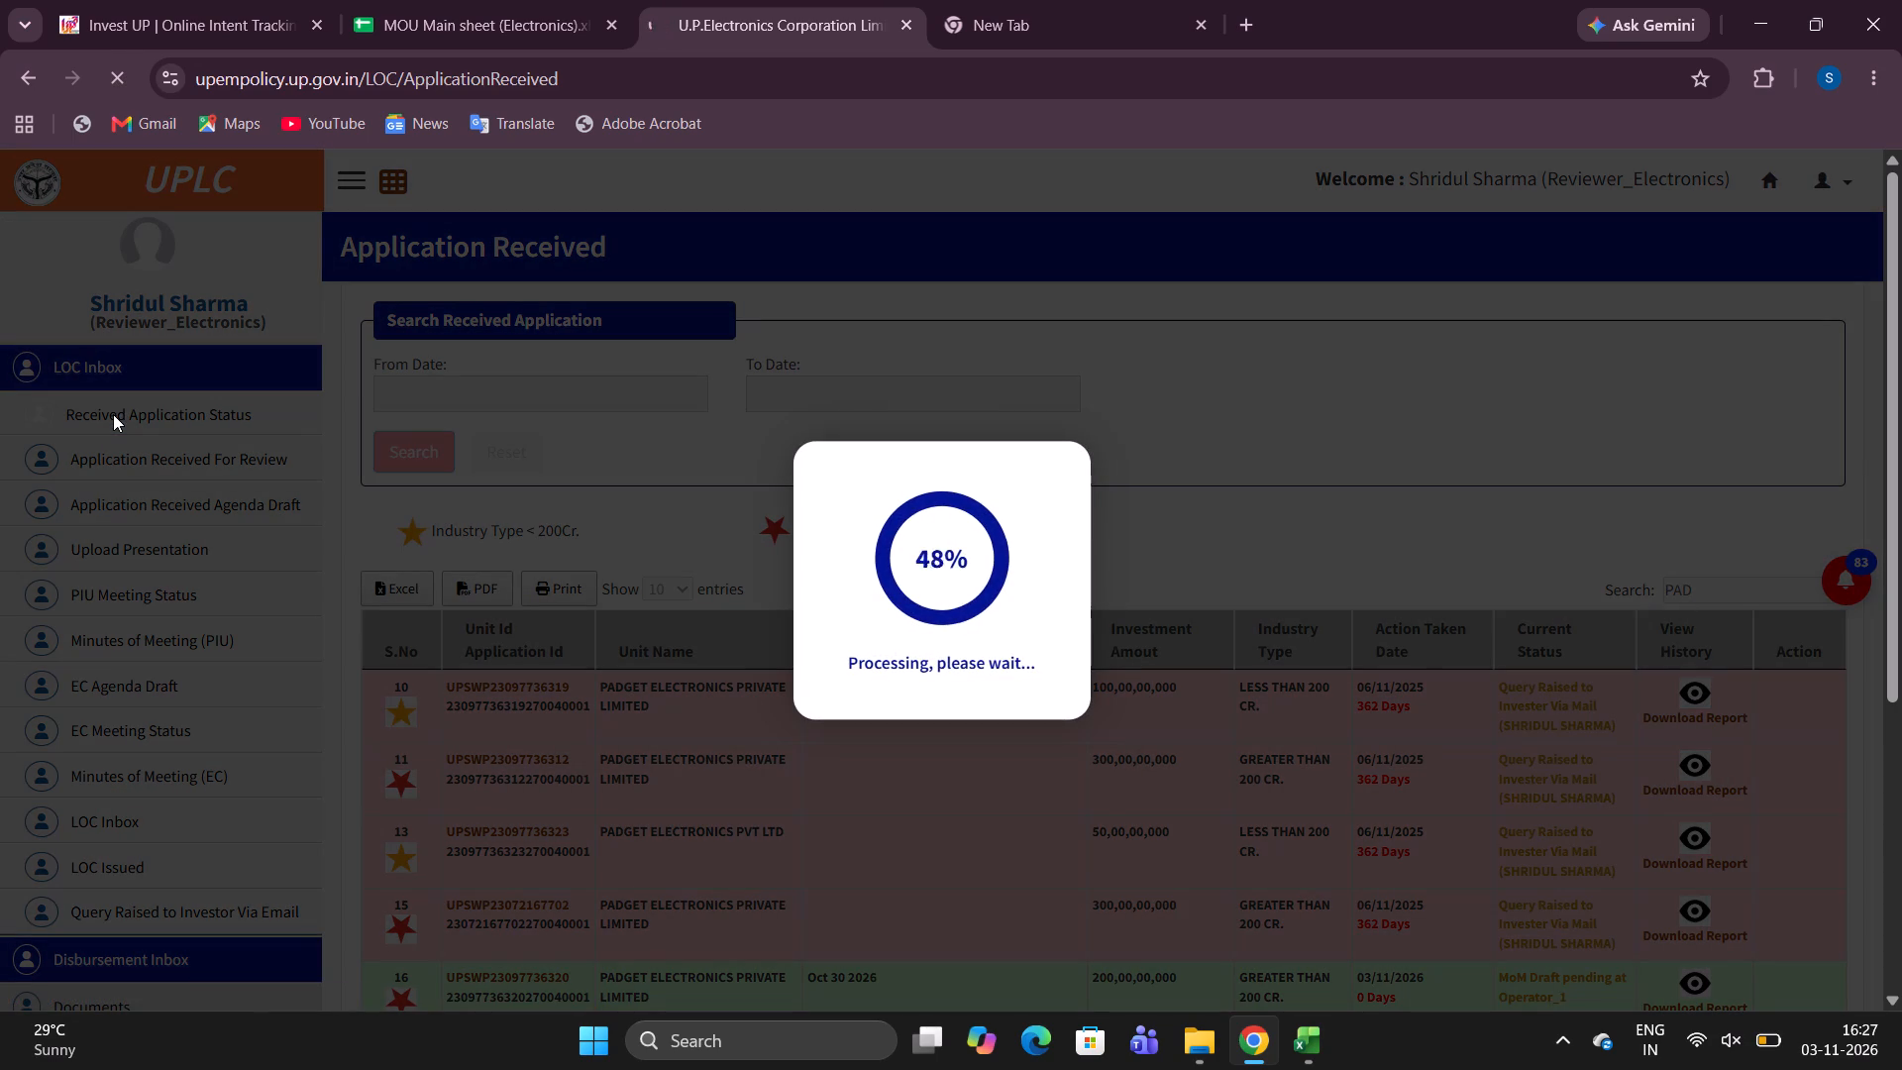
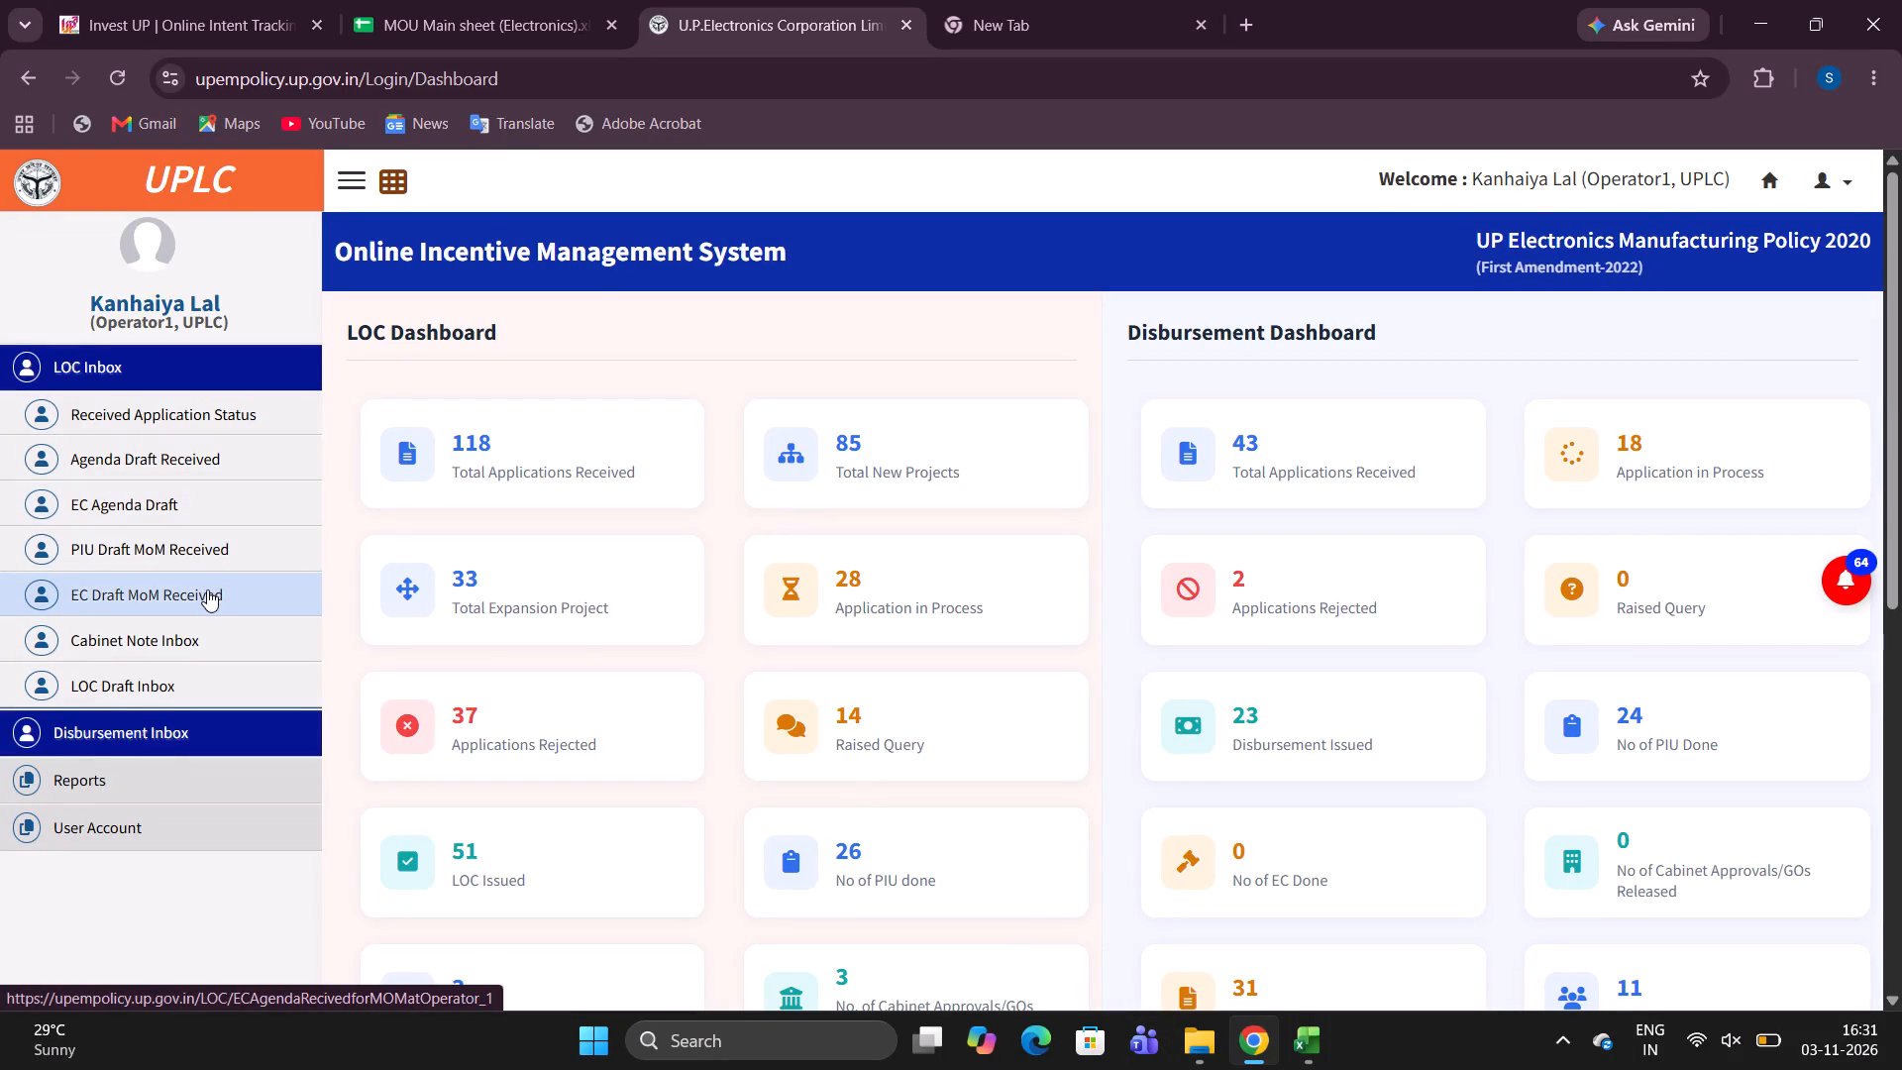
# Check the LOC agenda drafts received, and select Padget Electronics Private Limited's entry among the received PIU draft minutes of meeting.
pyautogui.click(150, 470)
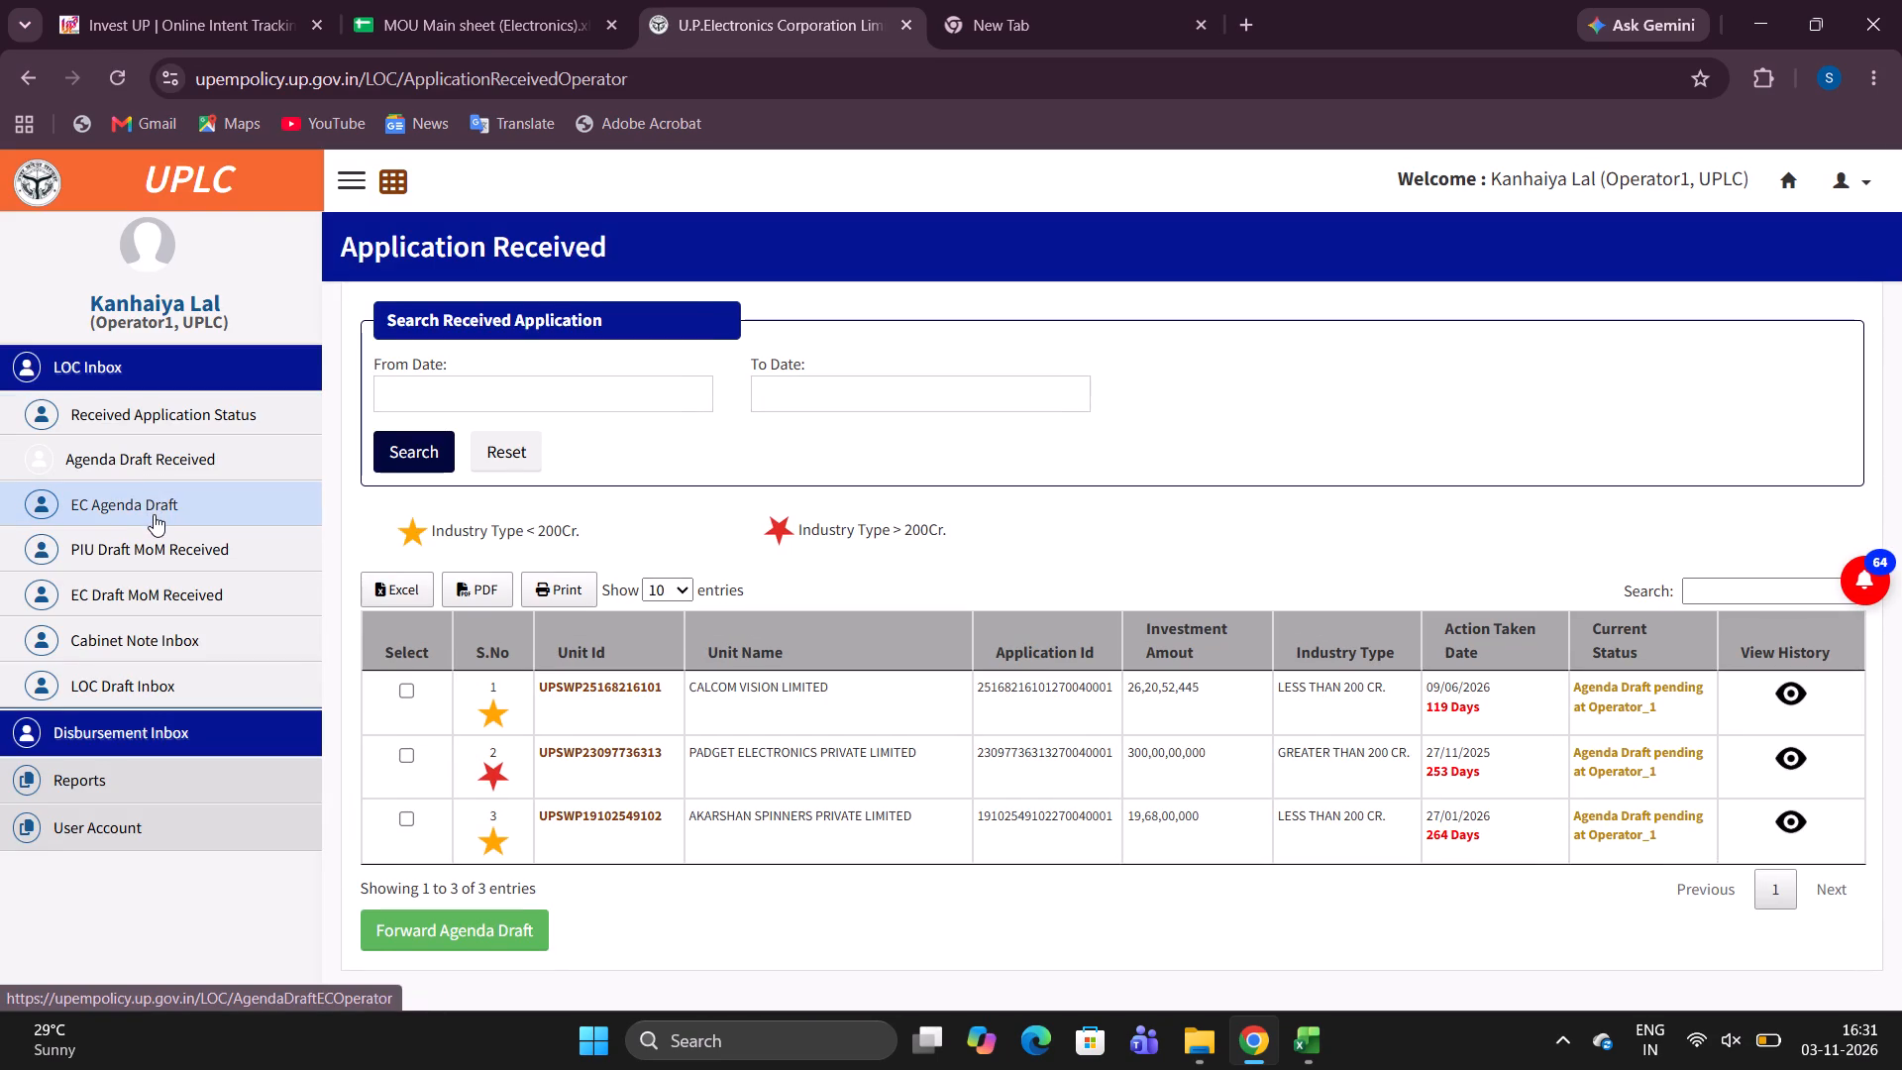
pyautogui.click(158, 542)
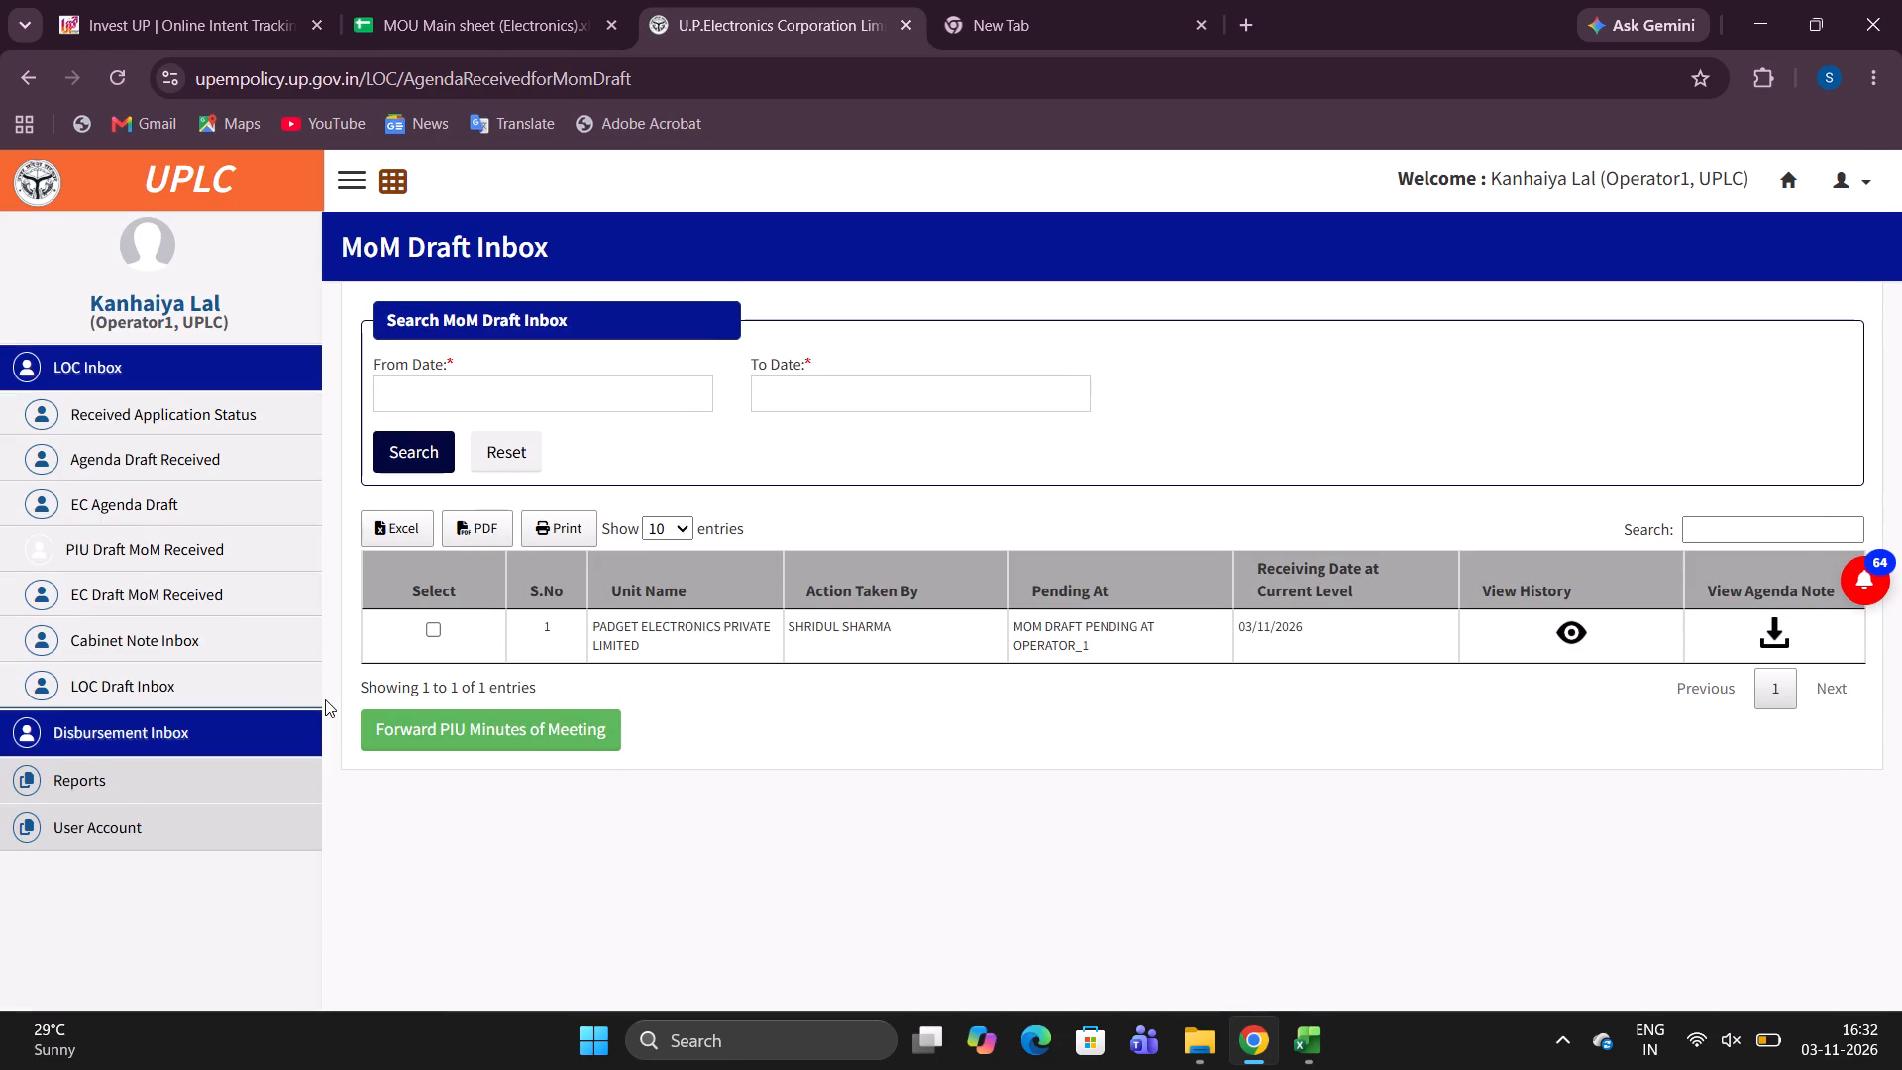
pyautogui.click(429, 623)
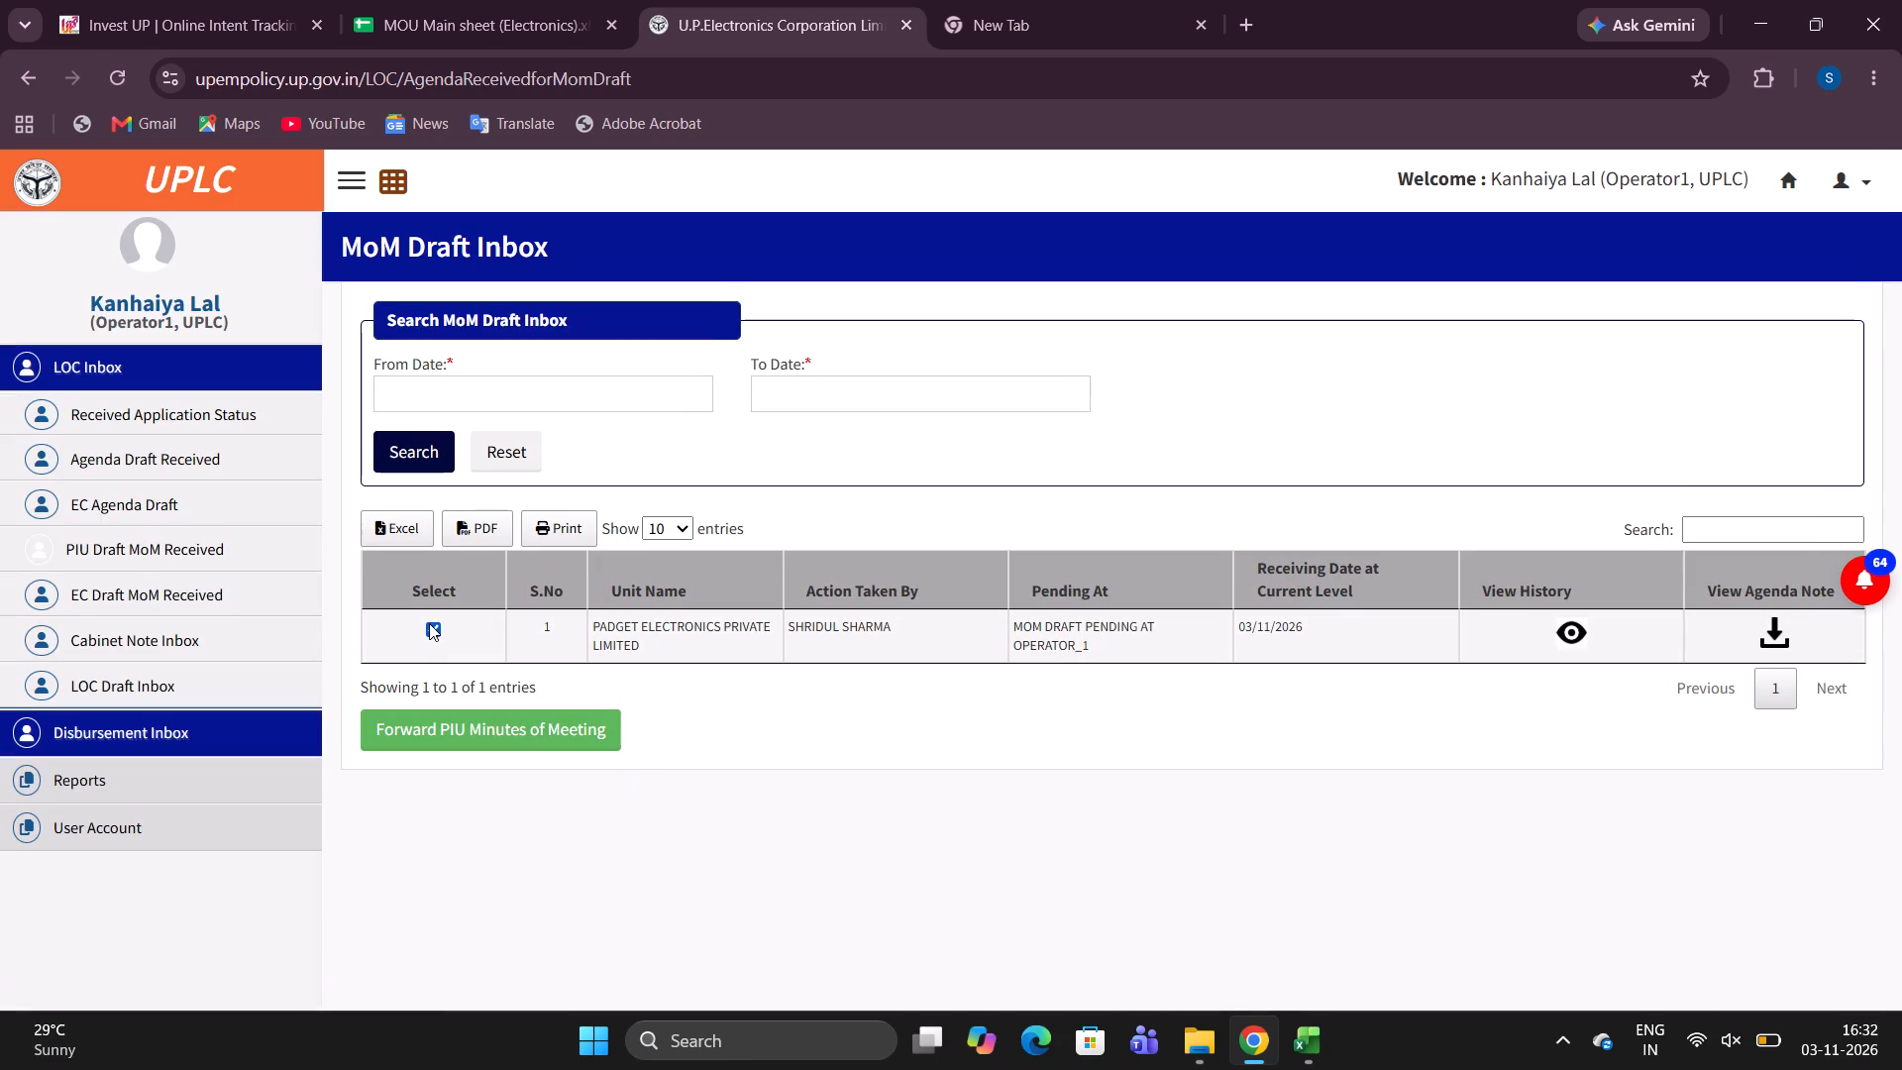
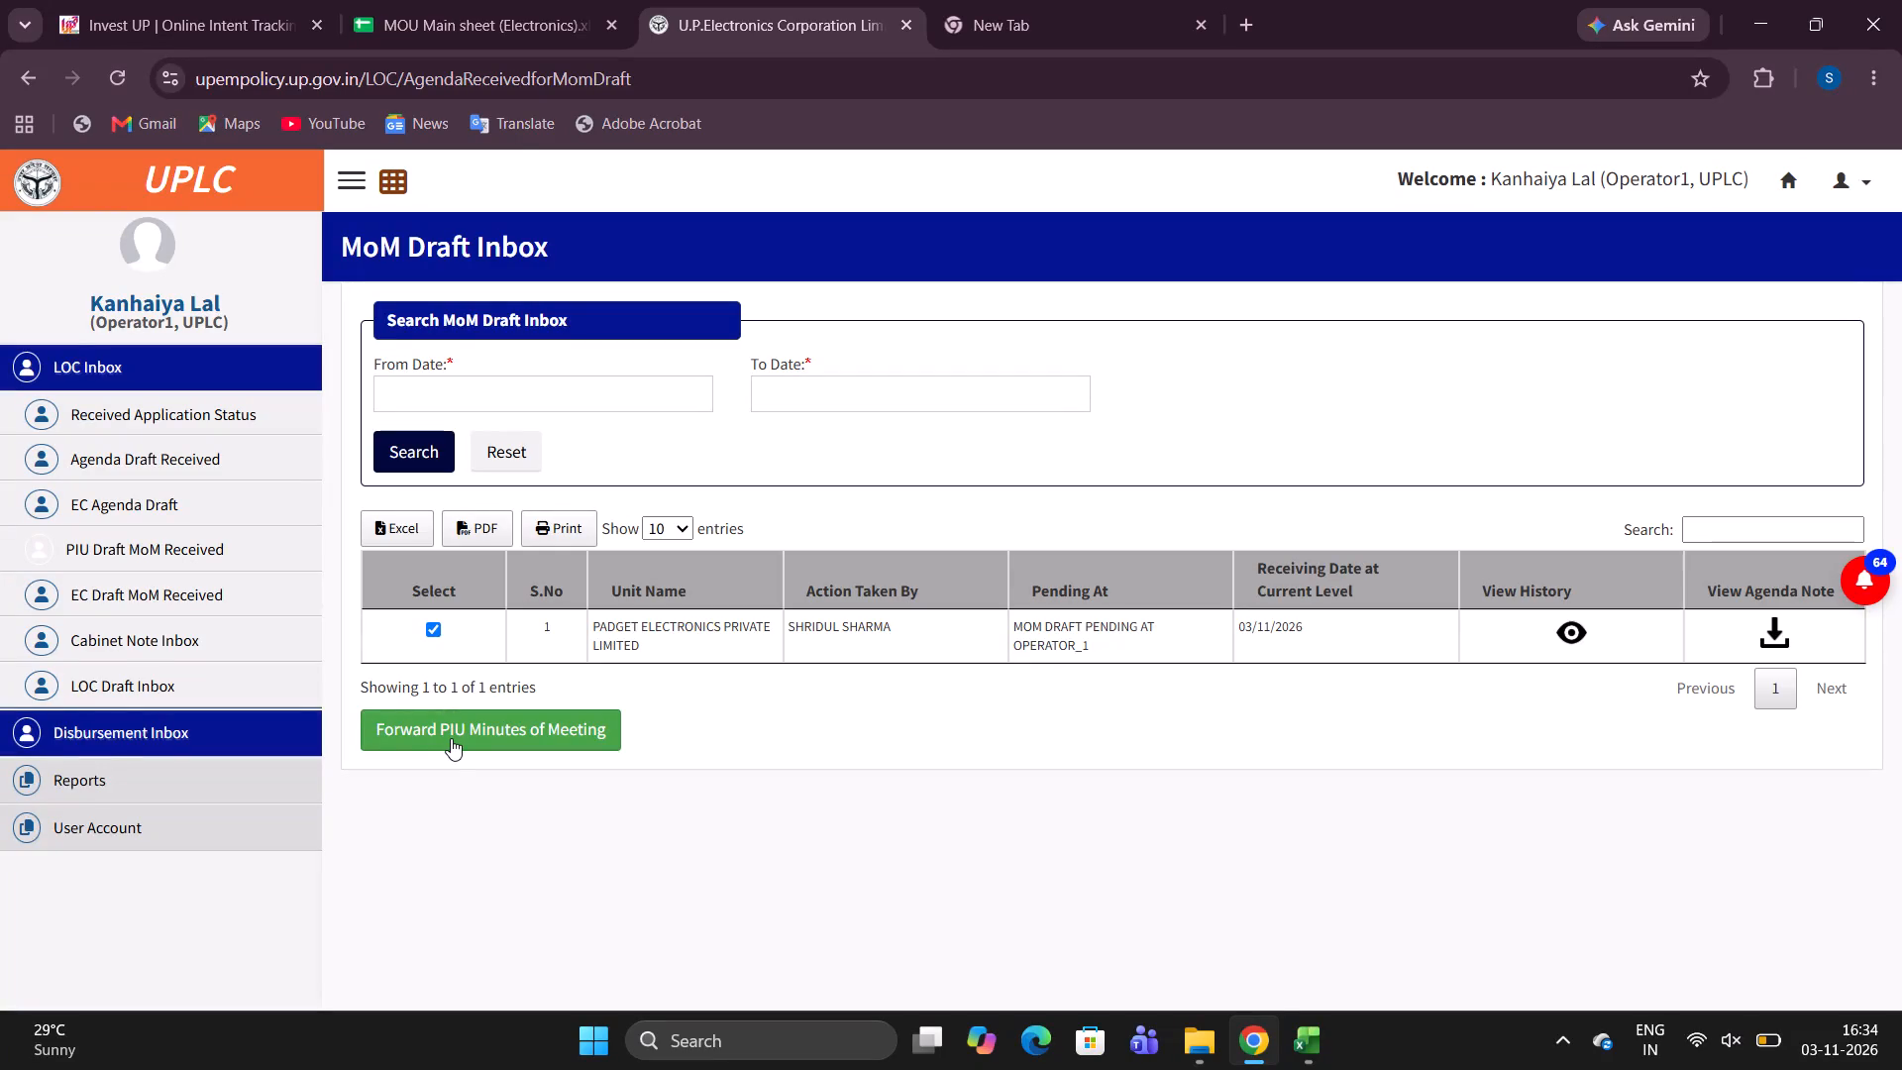
# Start forwarding the PIU minutes of meeting for the selected Padget Electronics Private Limited entry.
pyautogui.click(451, 738)
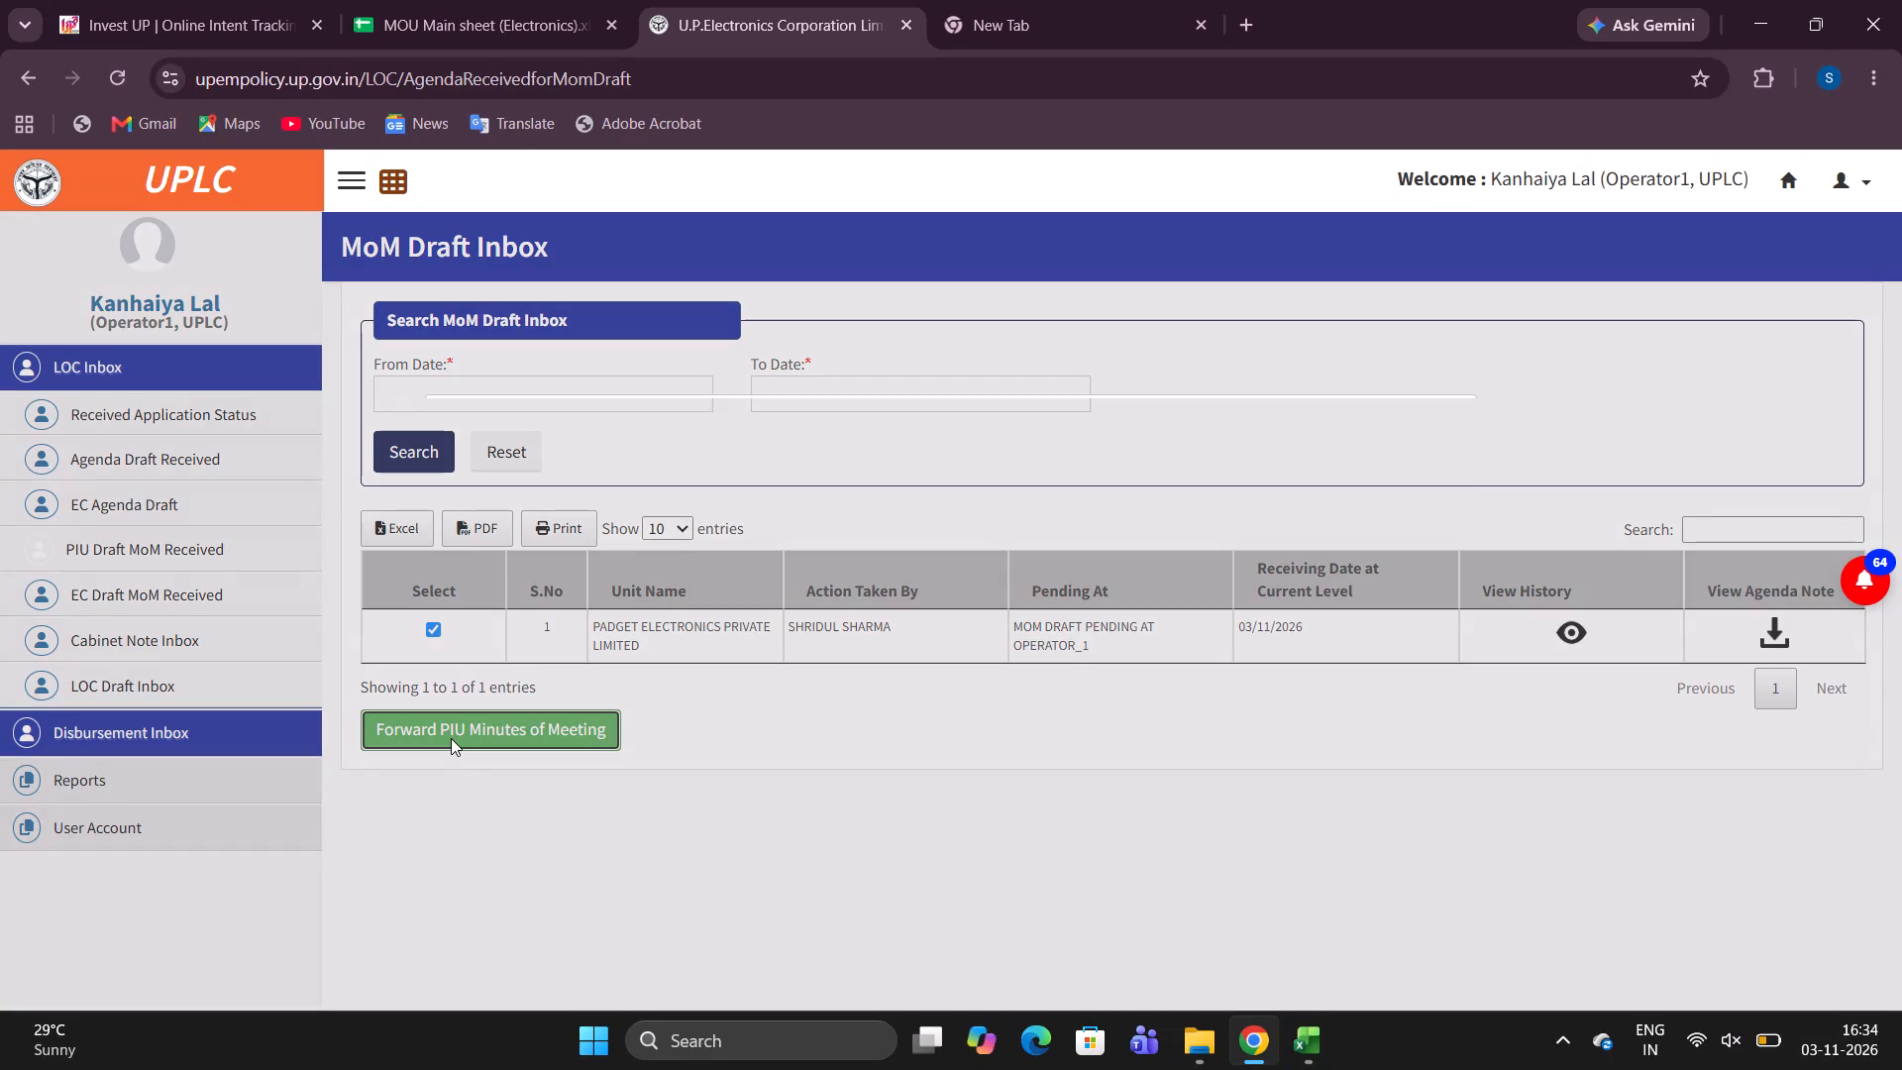
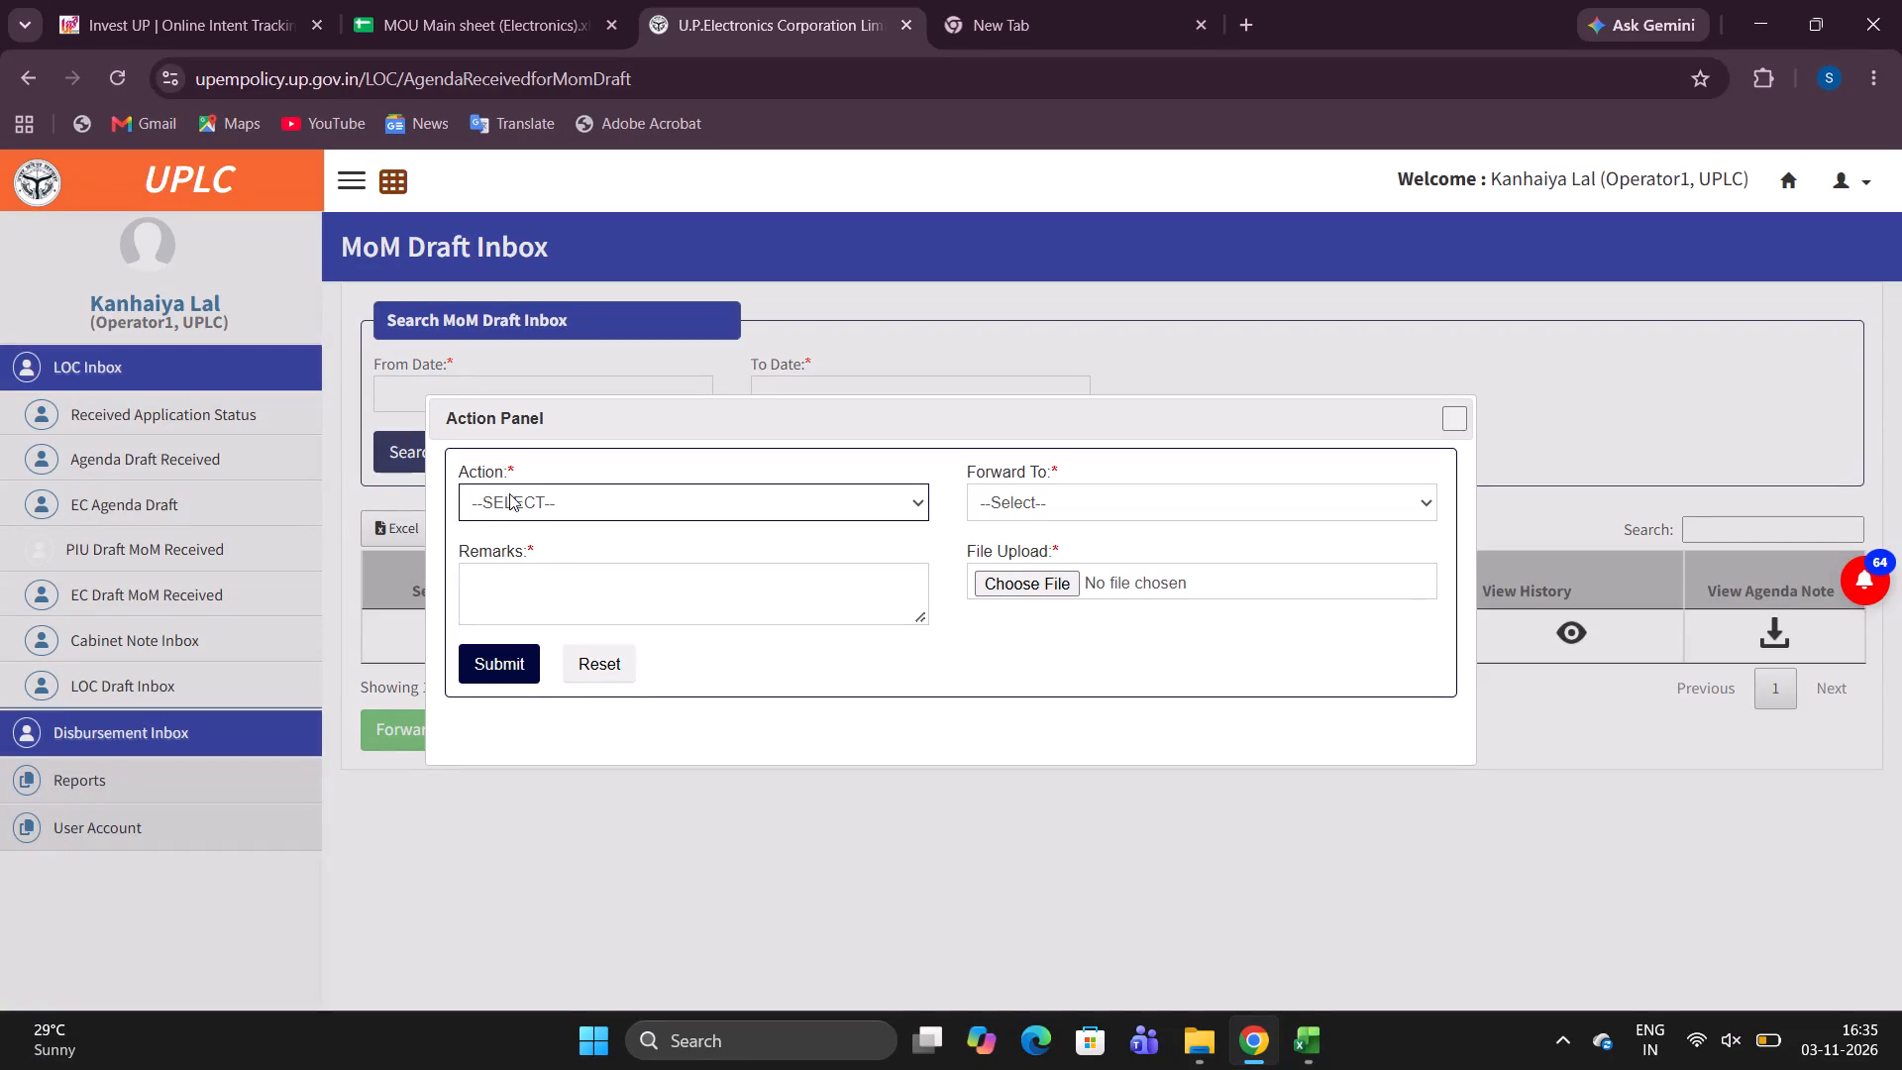
# Fill in the forwarding details with action FORWARD MOM DRAFT, remarks "MOM" and NODAL OFFICER as the recipient.
pyautogui.click(516, 522)
pyautogui.click(521, 503)
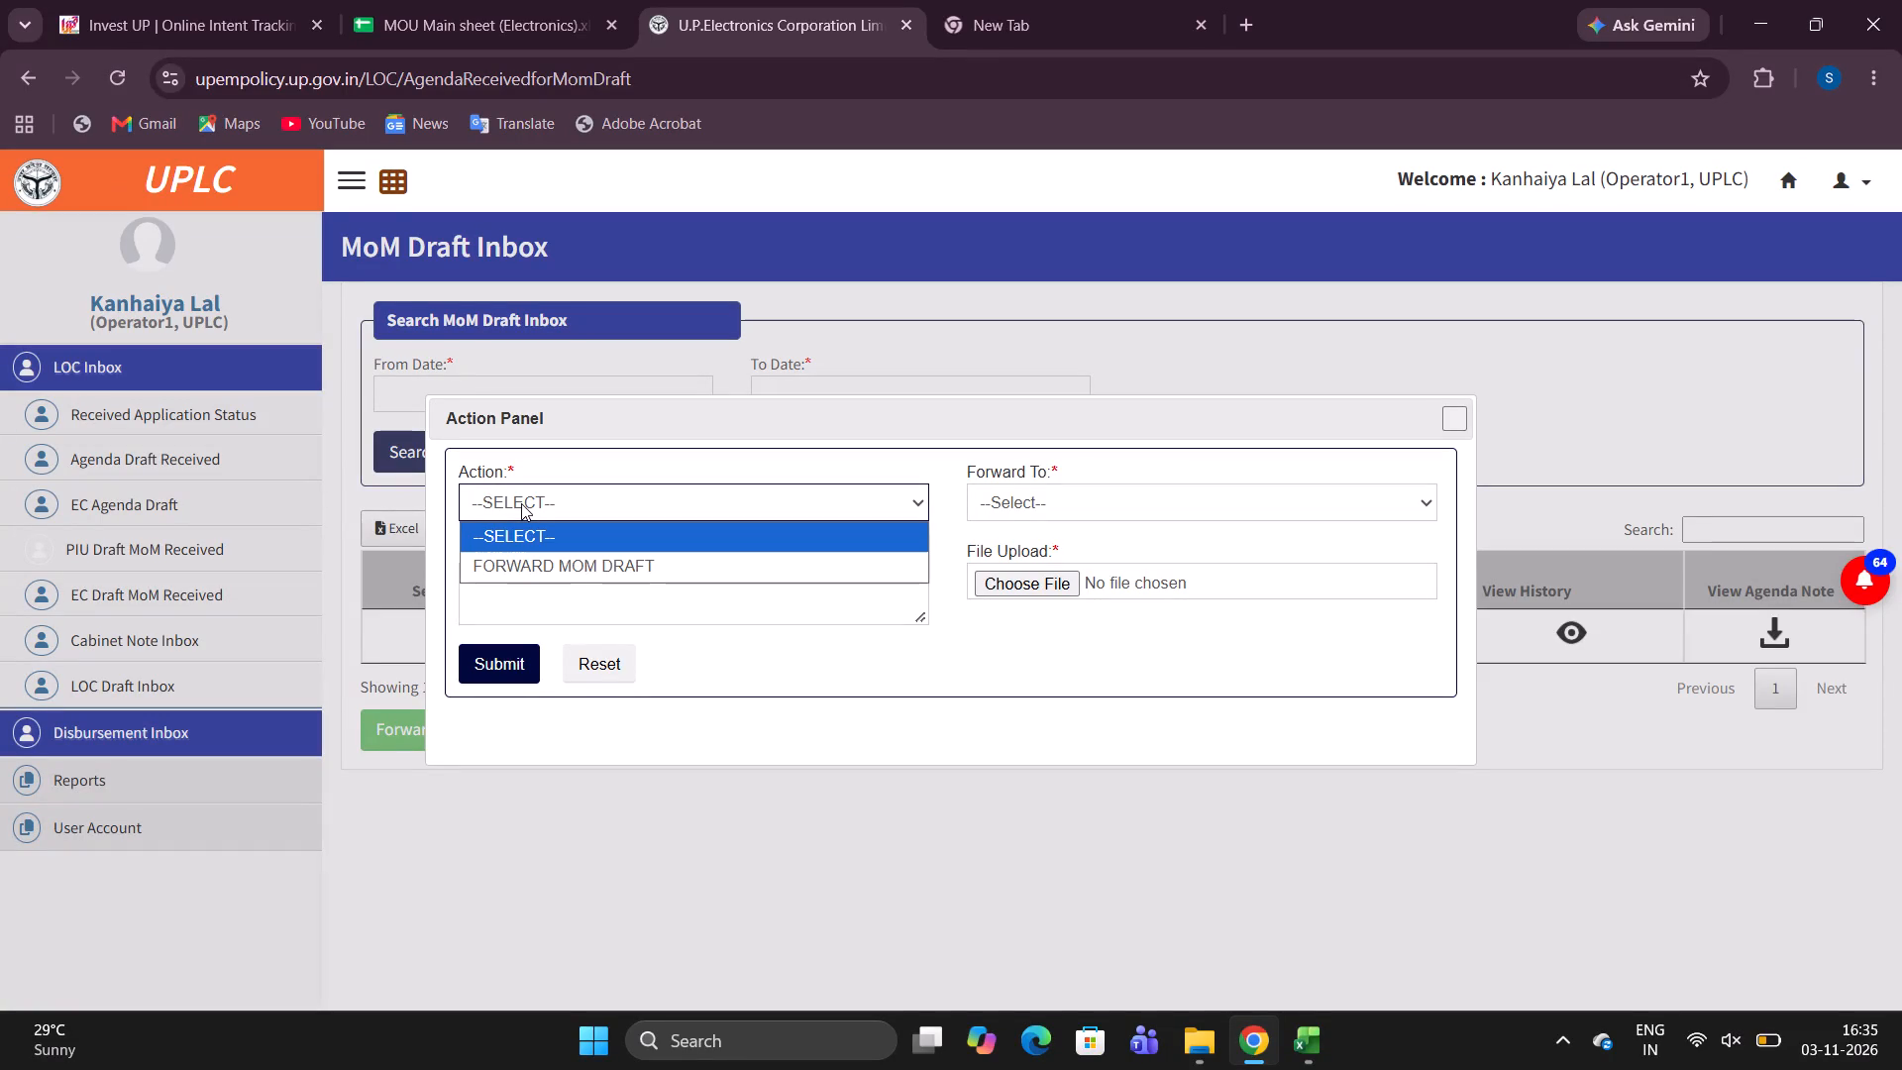
pyautogui.click(514, 562)
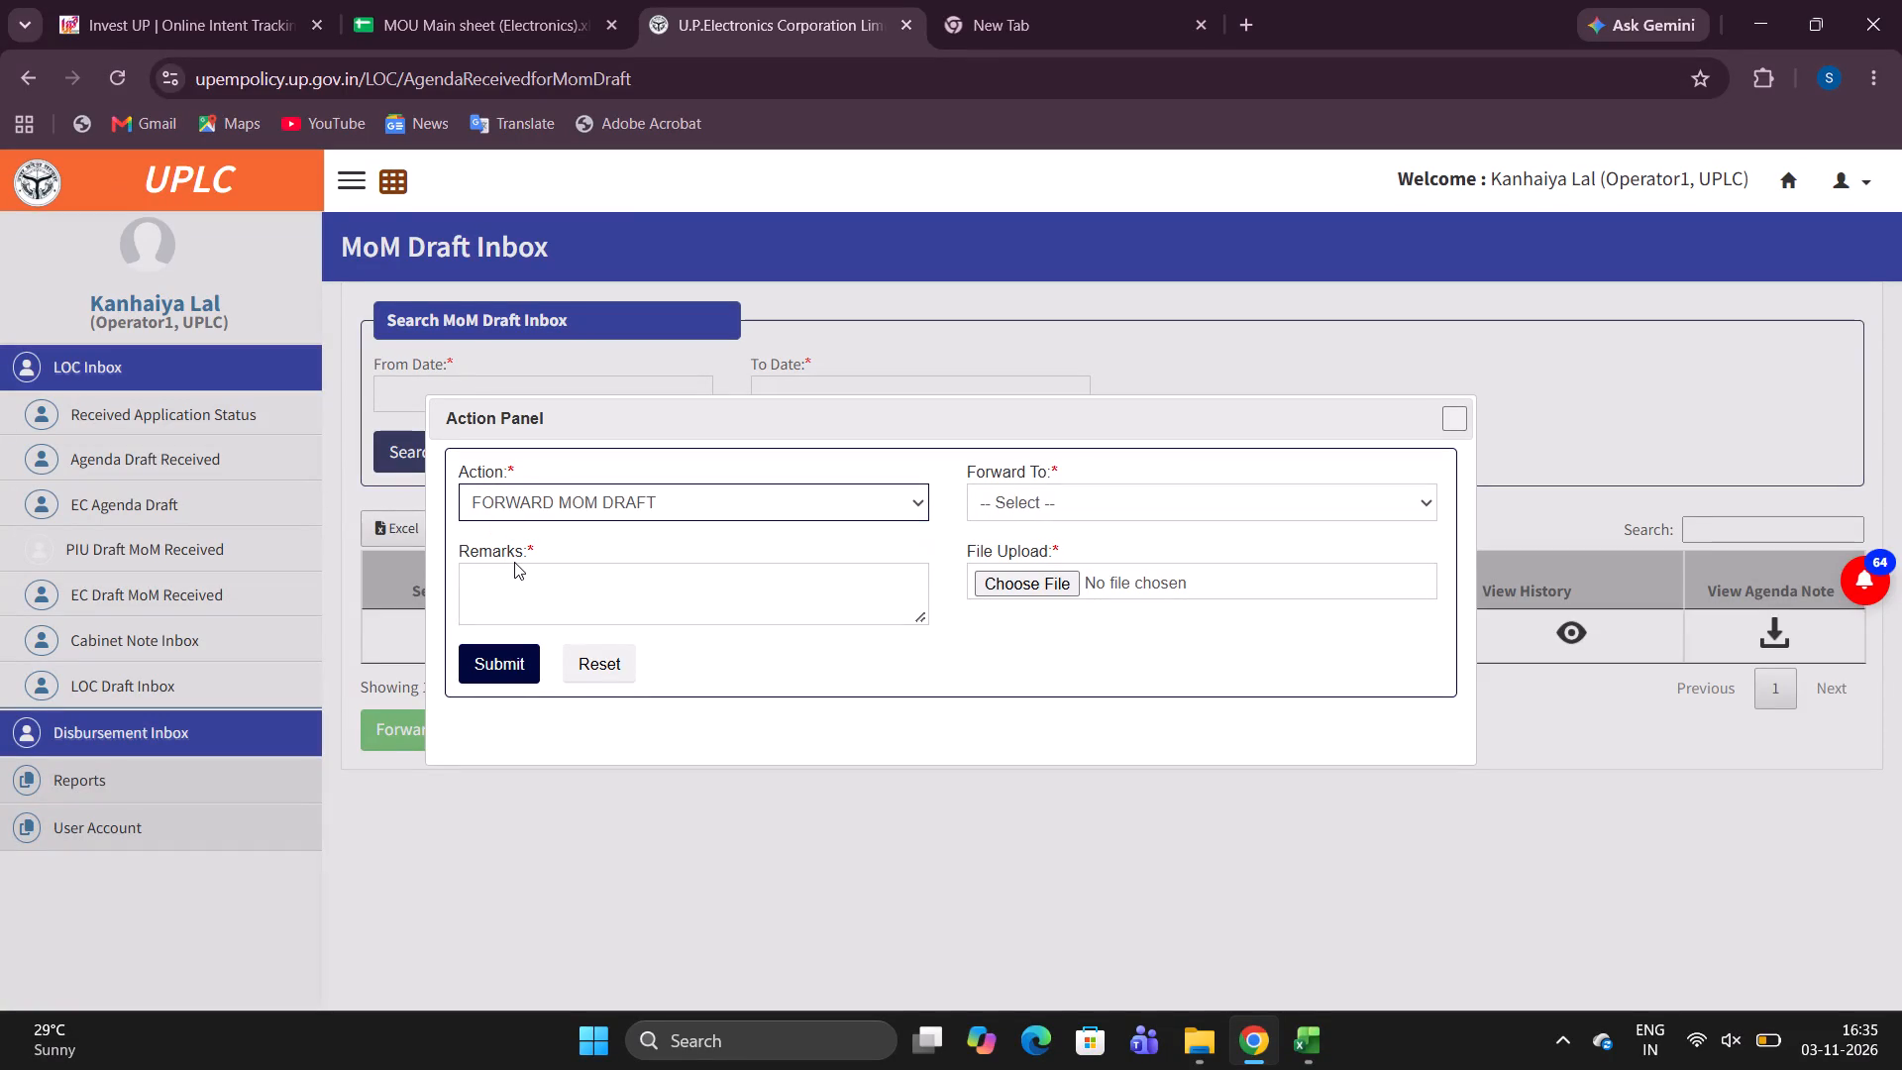
pyautogui.click(511, 590)
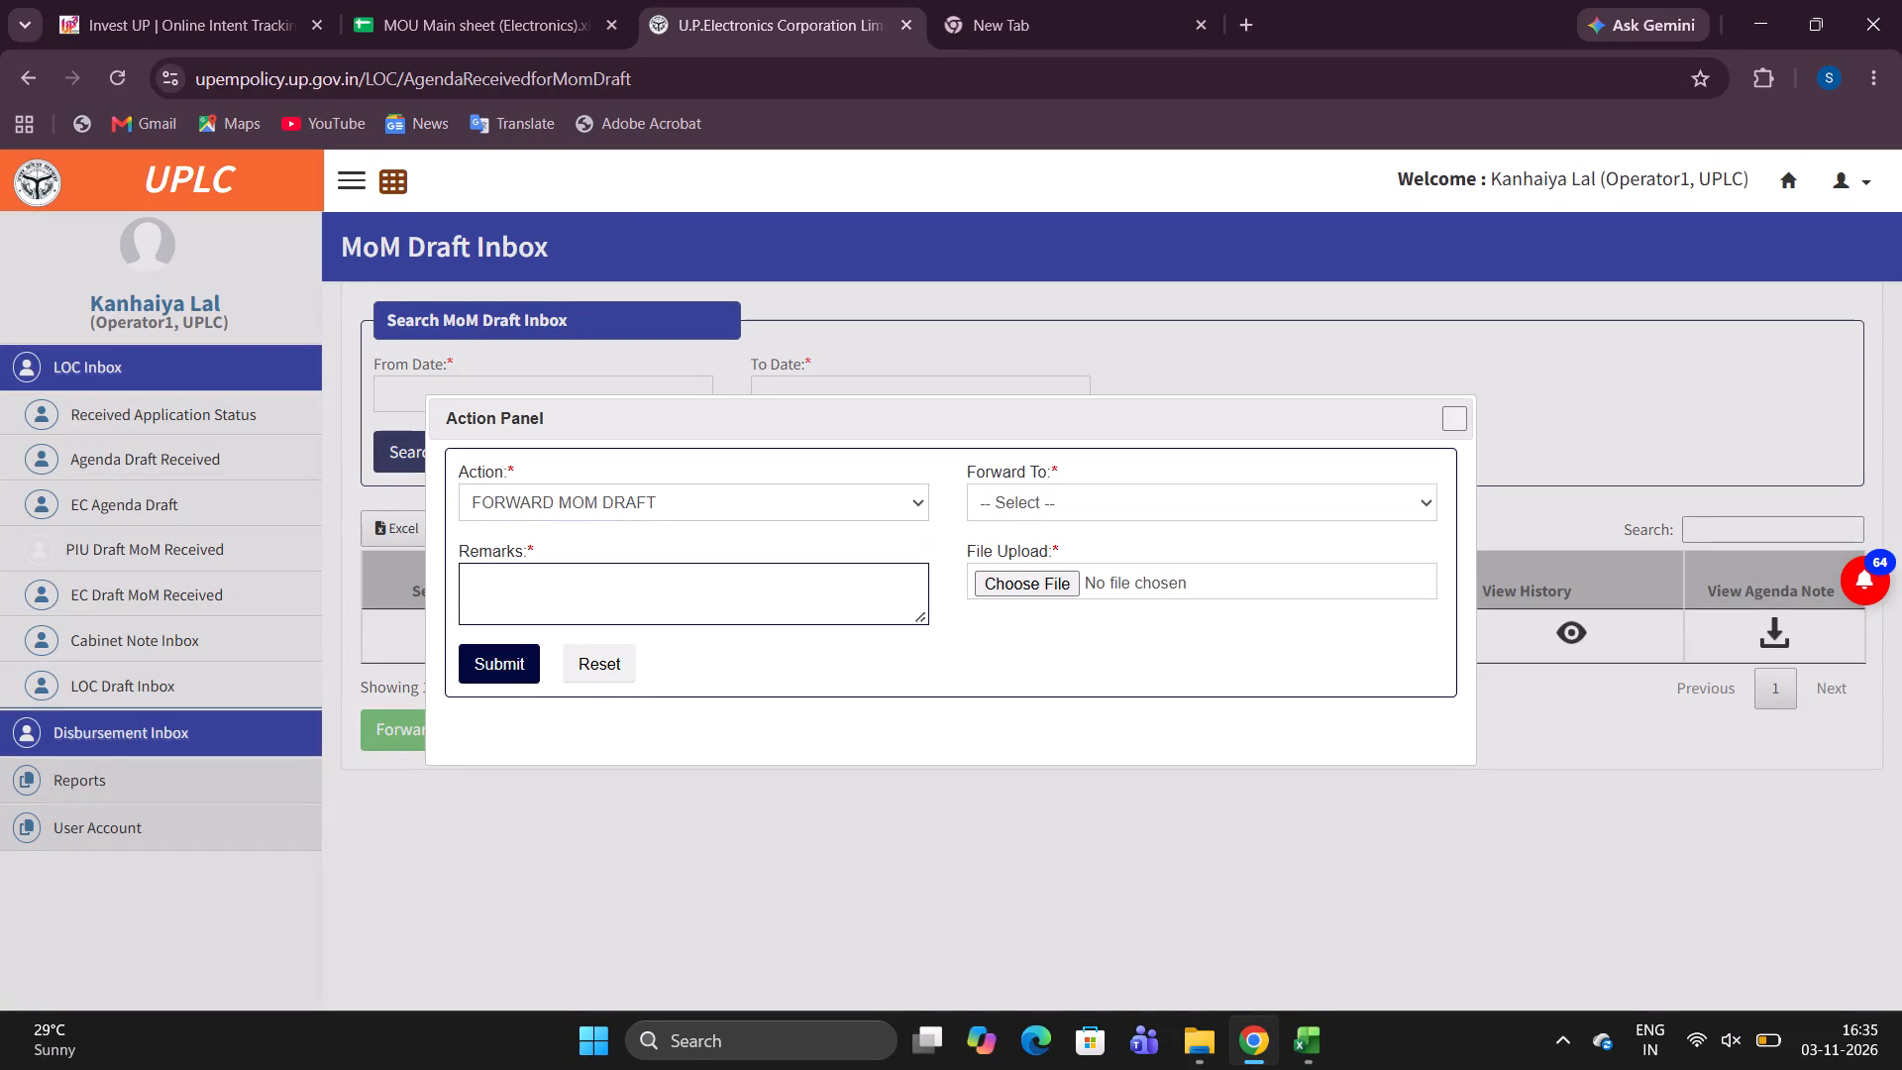
pyautogui.write('MOM')
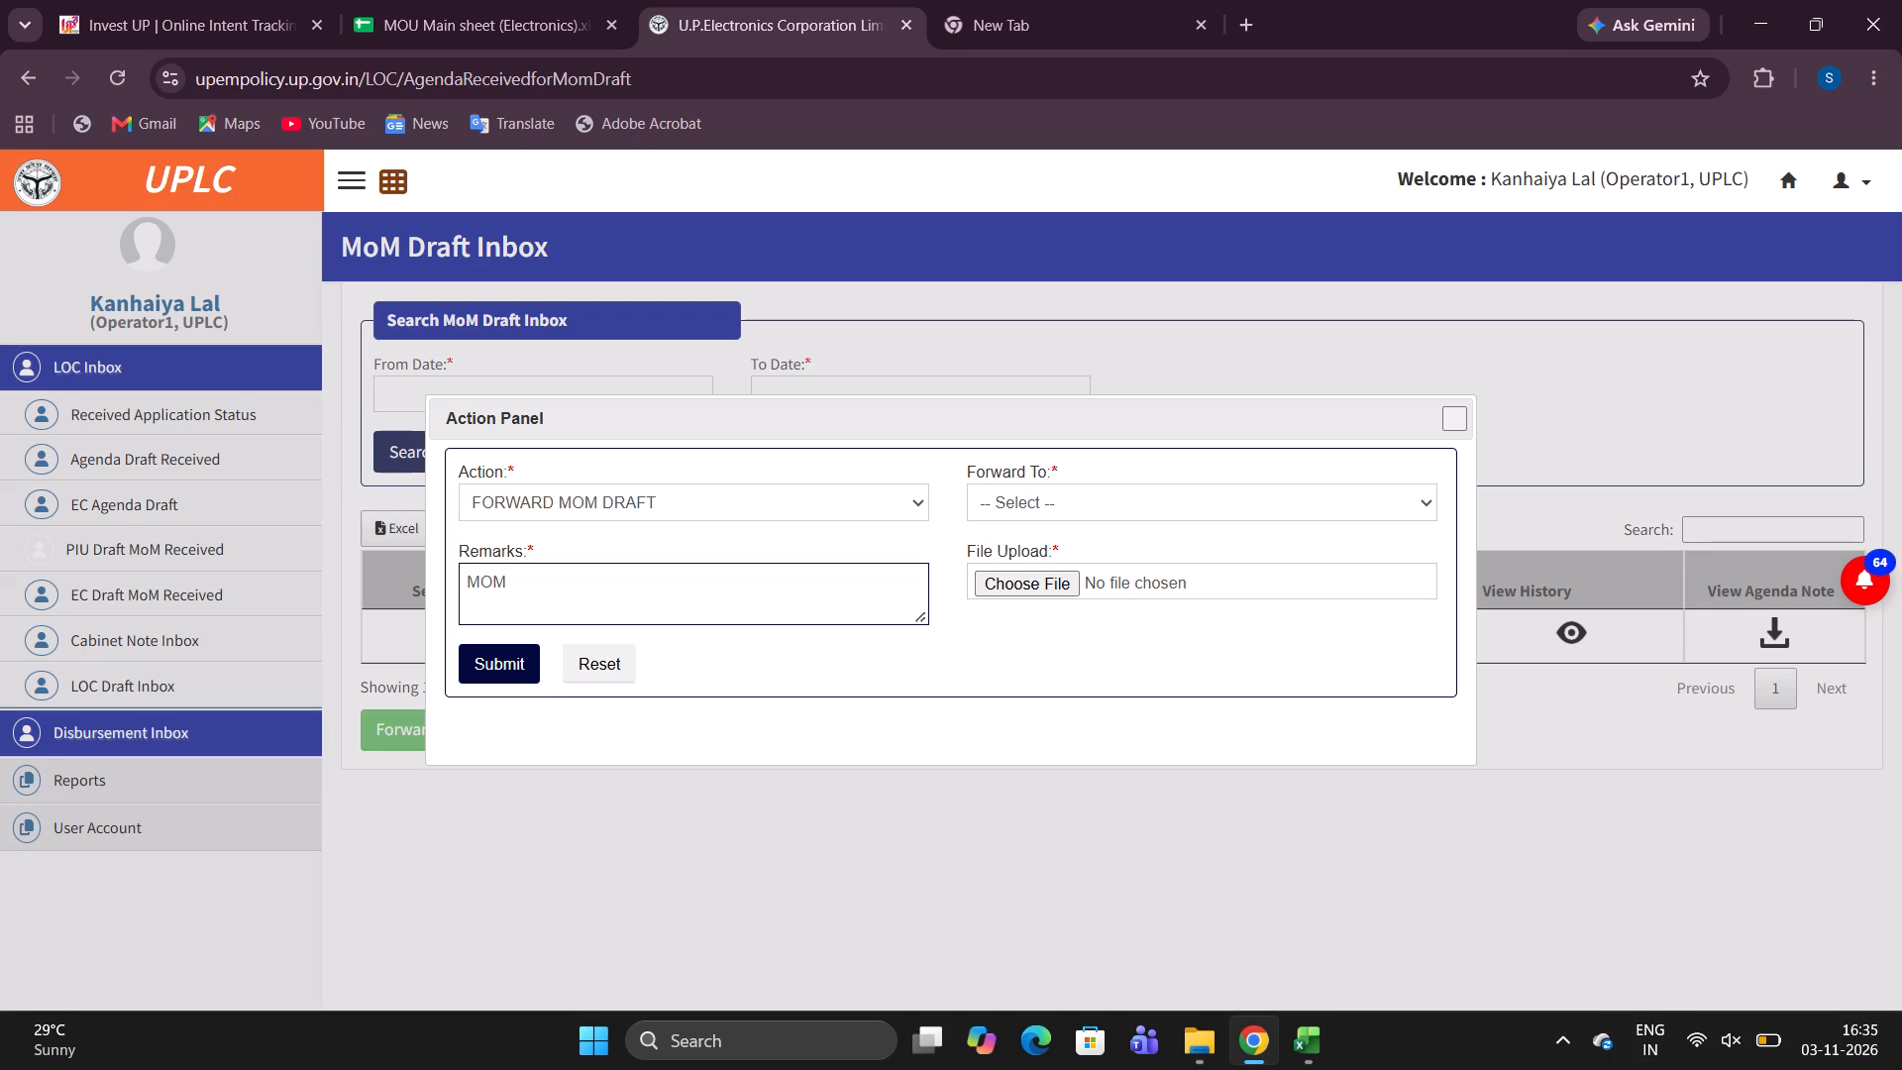
pyautogui.click(1065, 506)
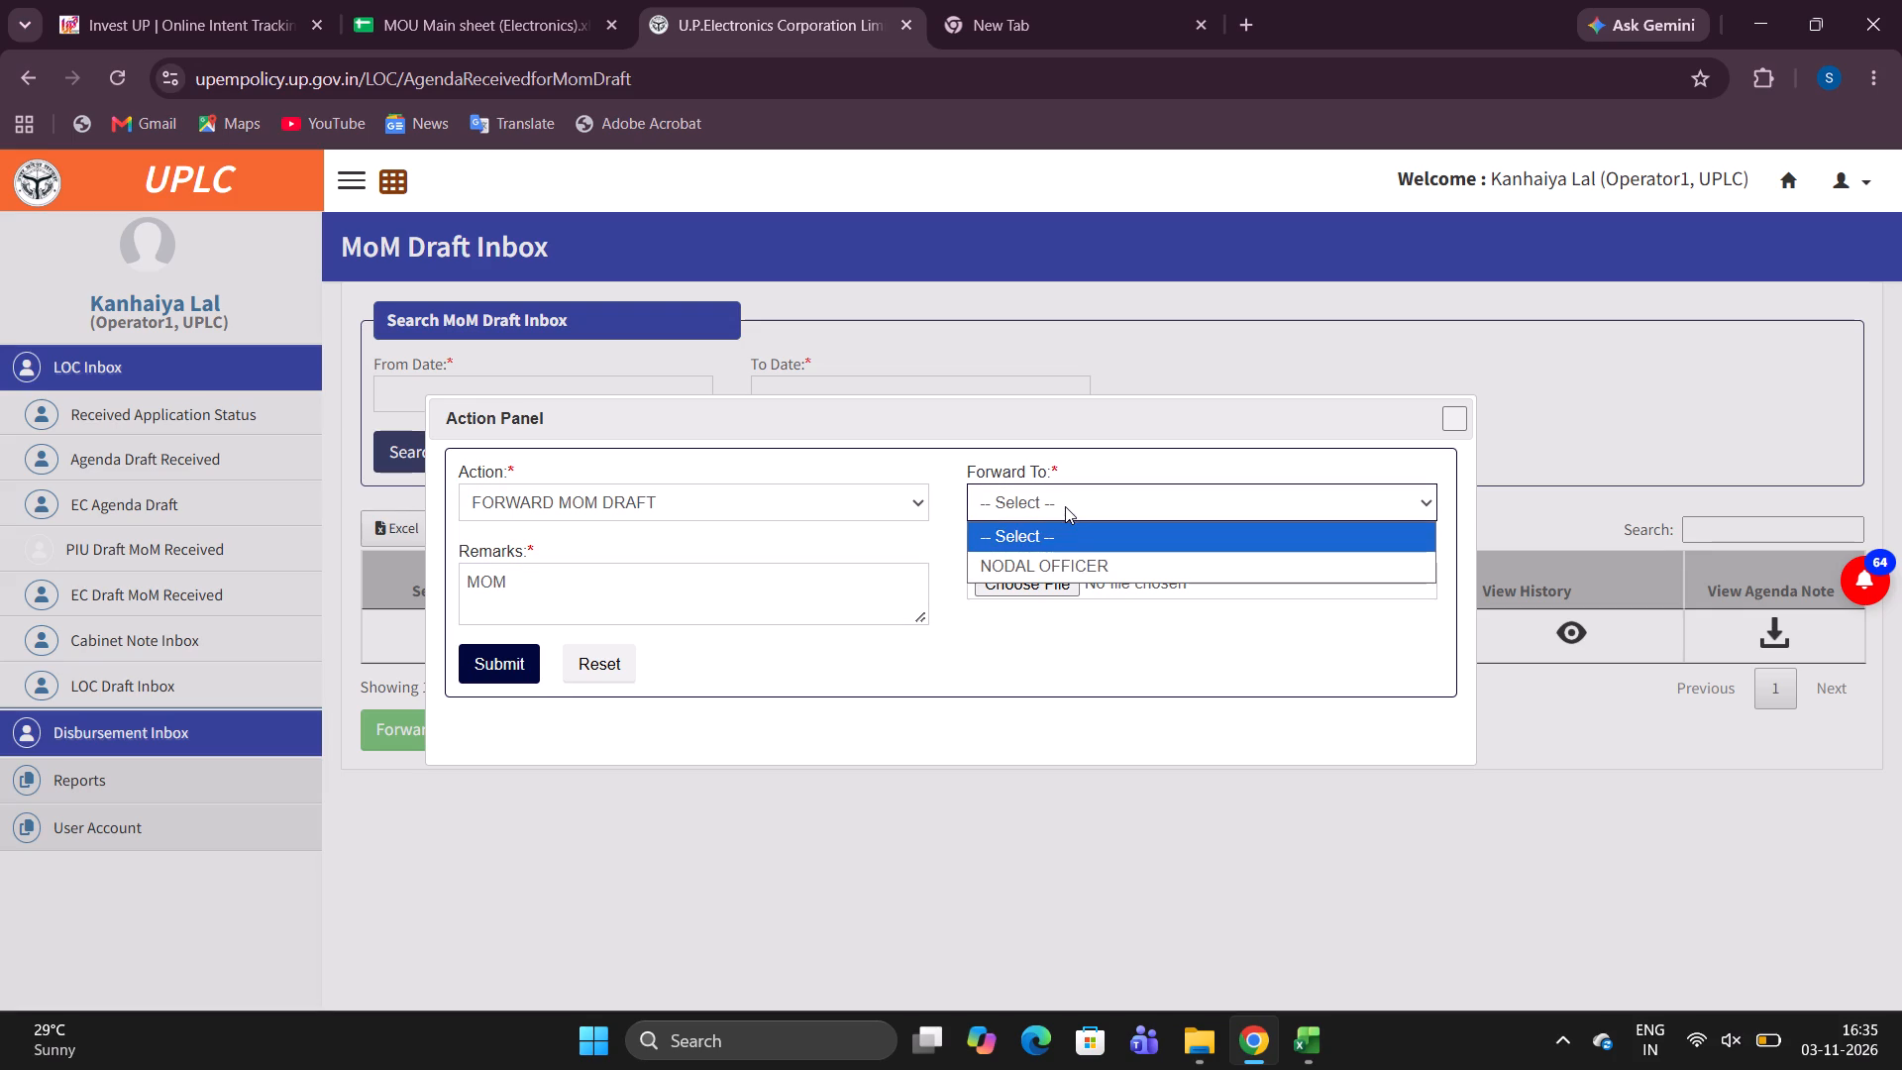
pyautogui.click(1059, 561)
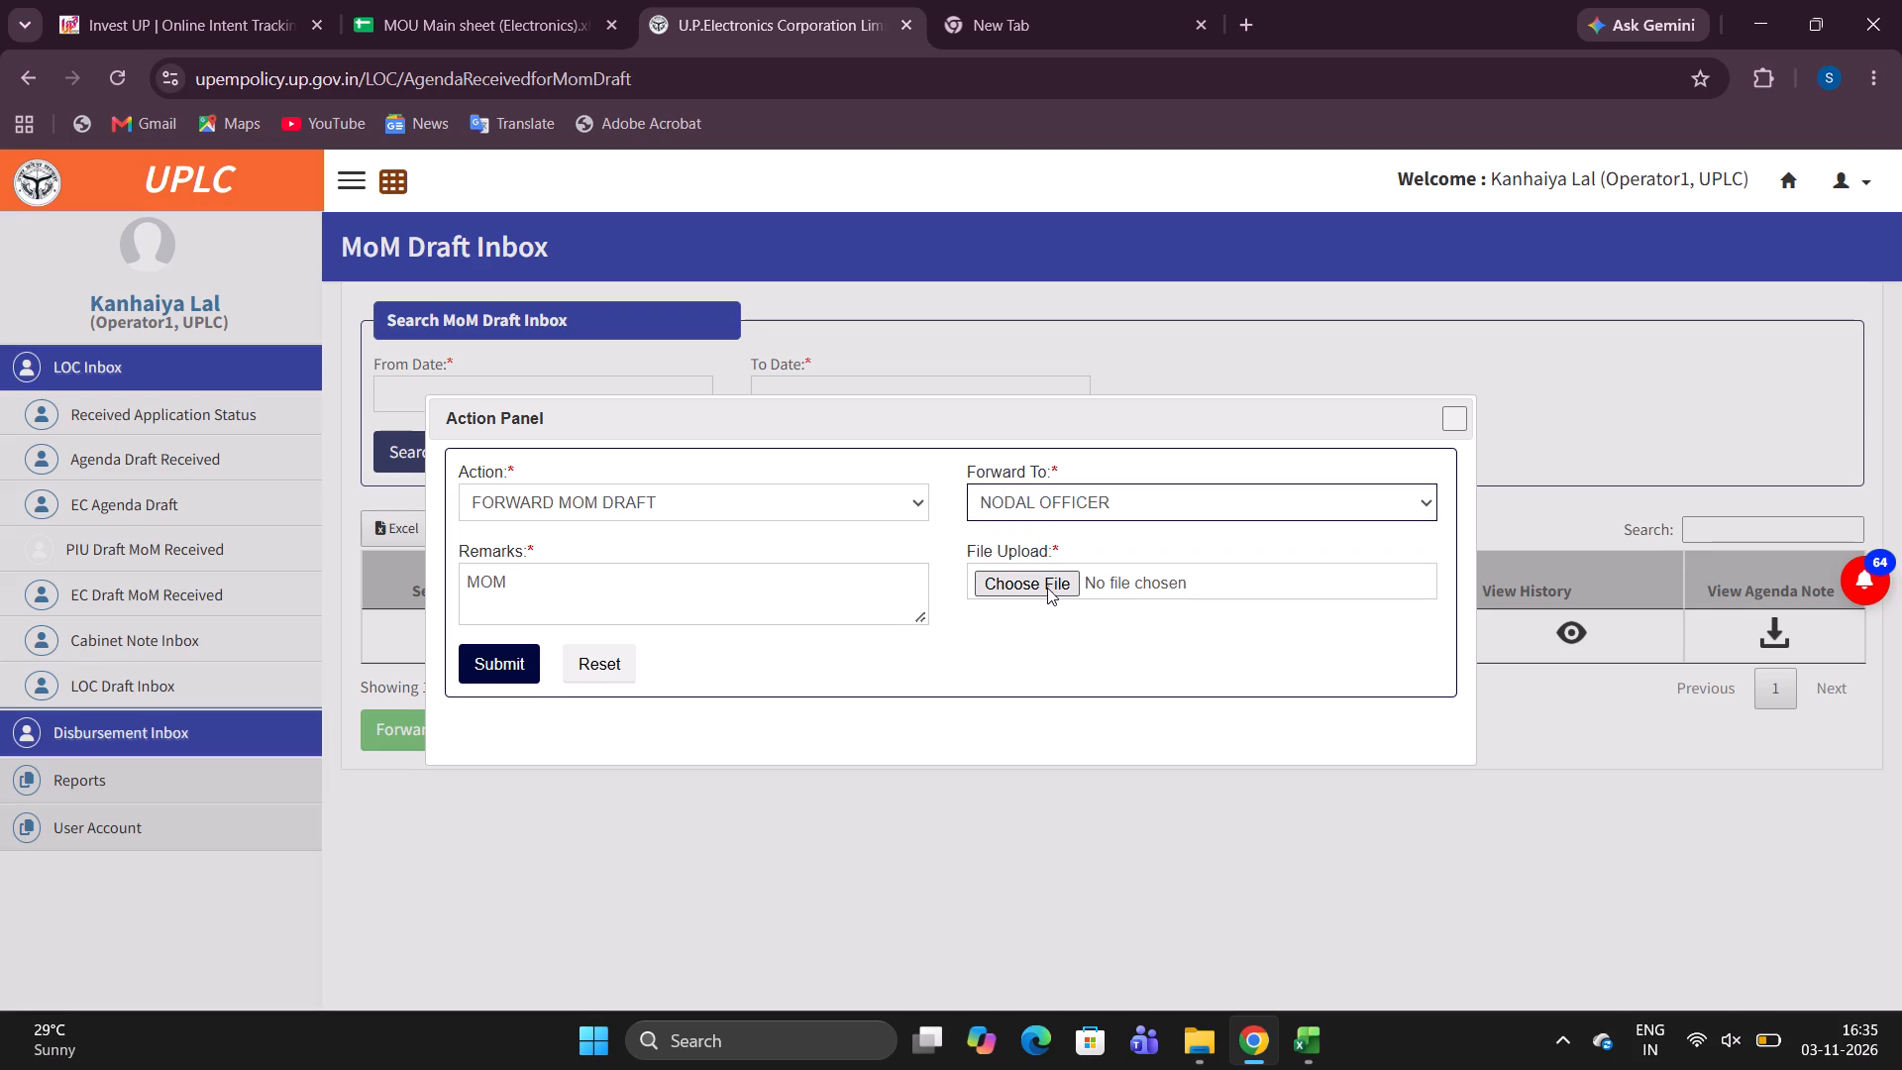
# Attach MOM 27 AUG 2026 UPEMP (1)_compressed.pdf from Downloads and submit the minutes of meeting draft.
pyautogui.click(1045, 587)
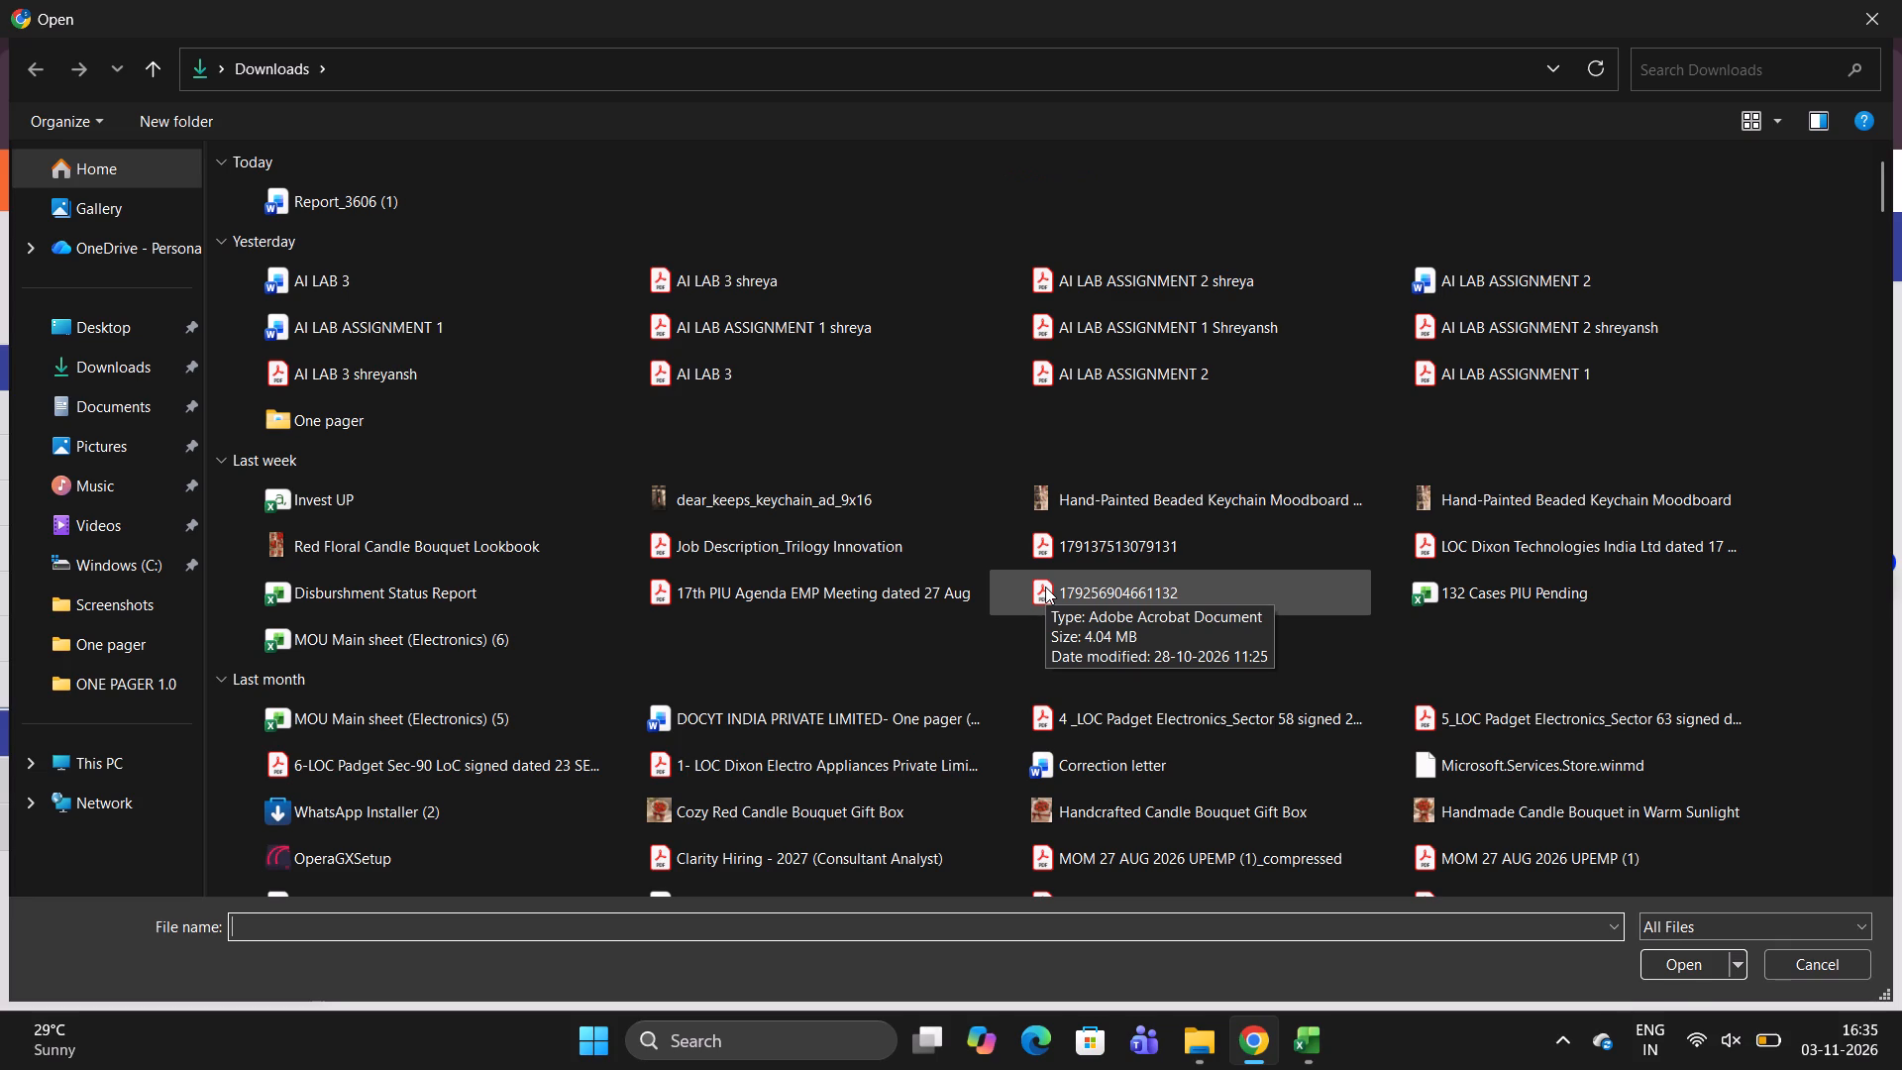
pyautogui.write('MOM')
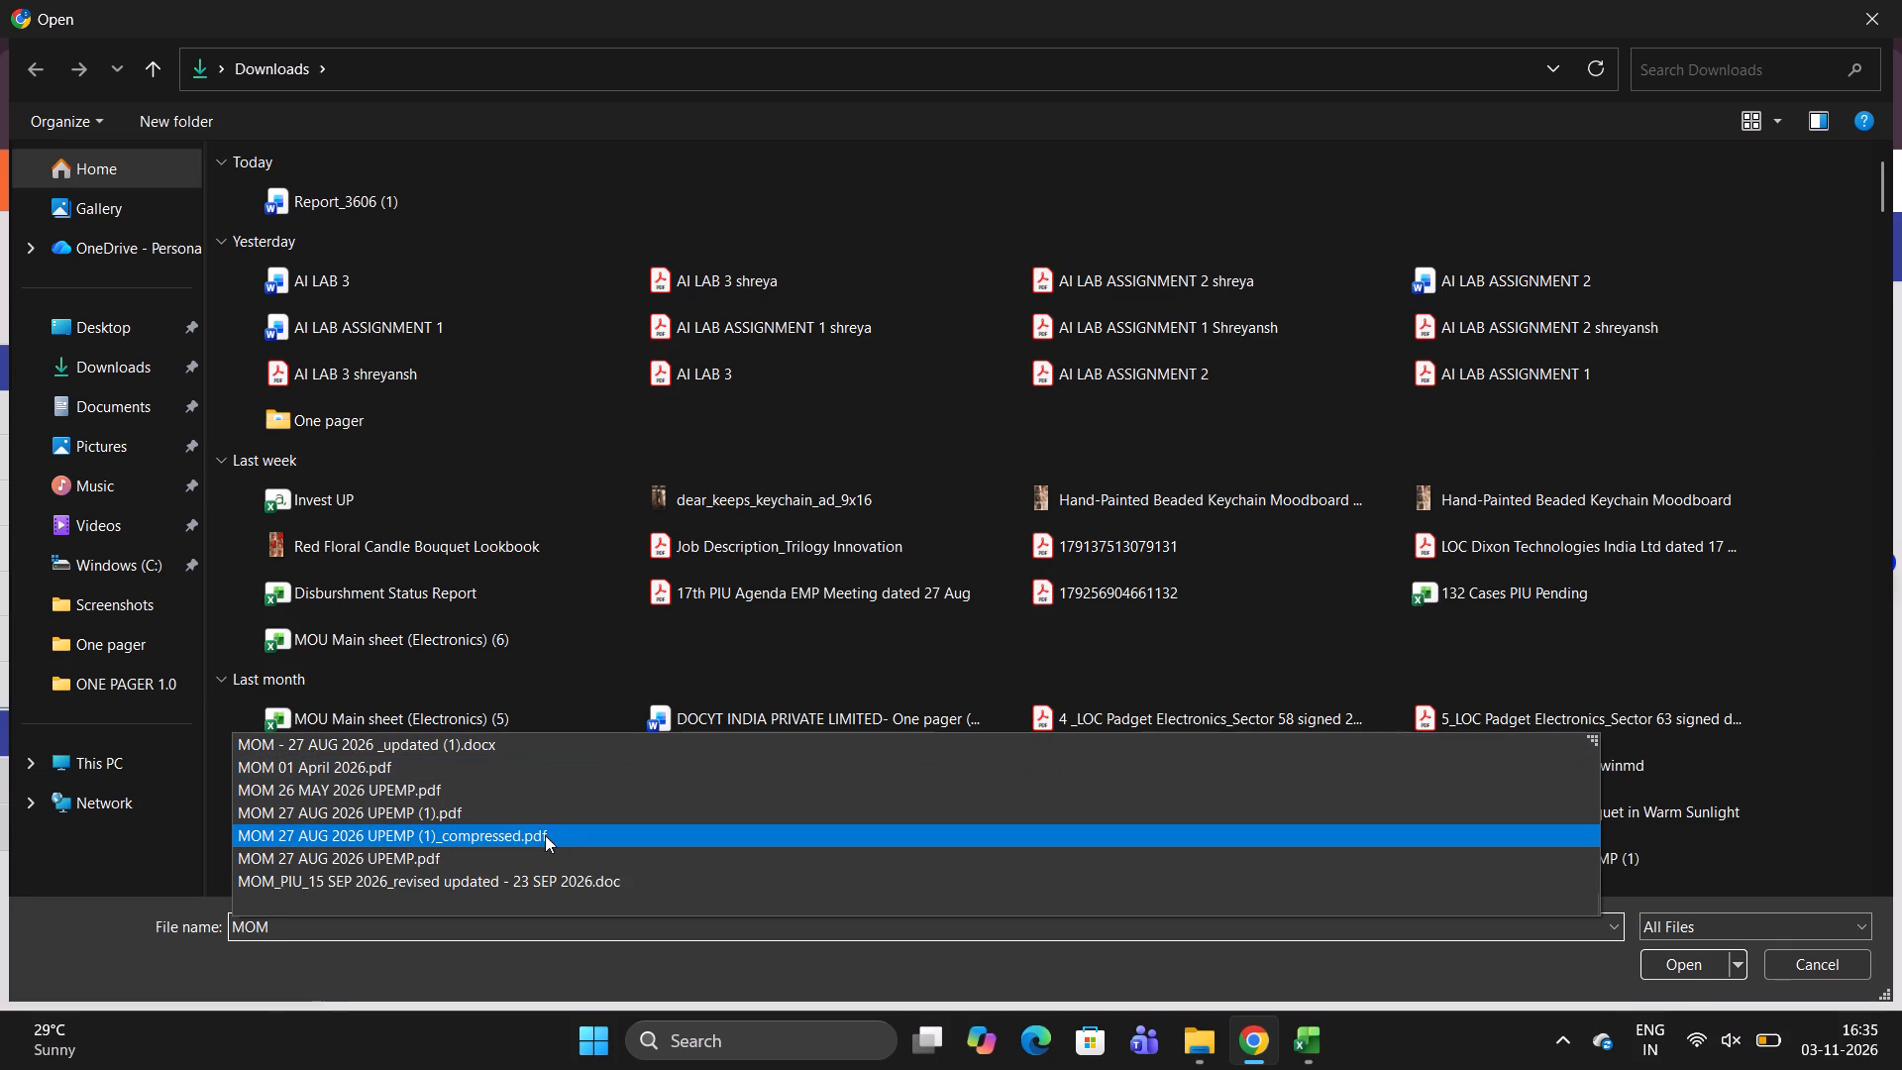
pyautogui.click(545, 832)
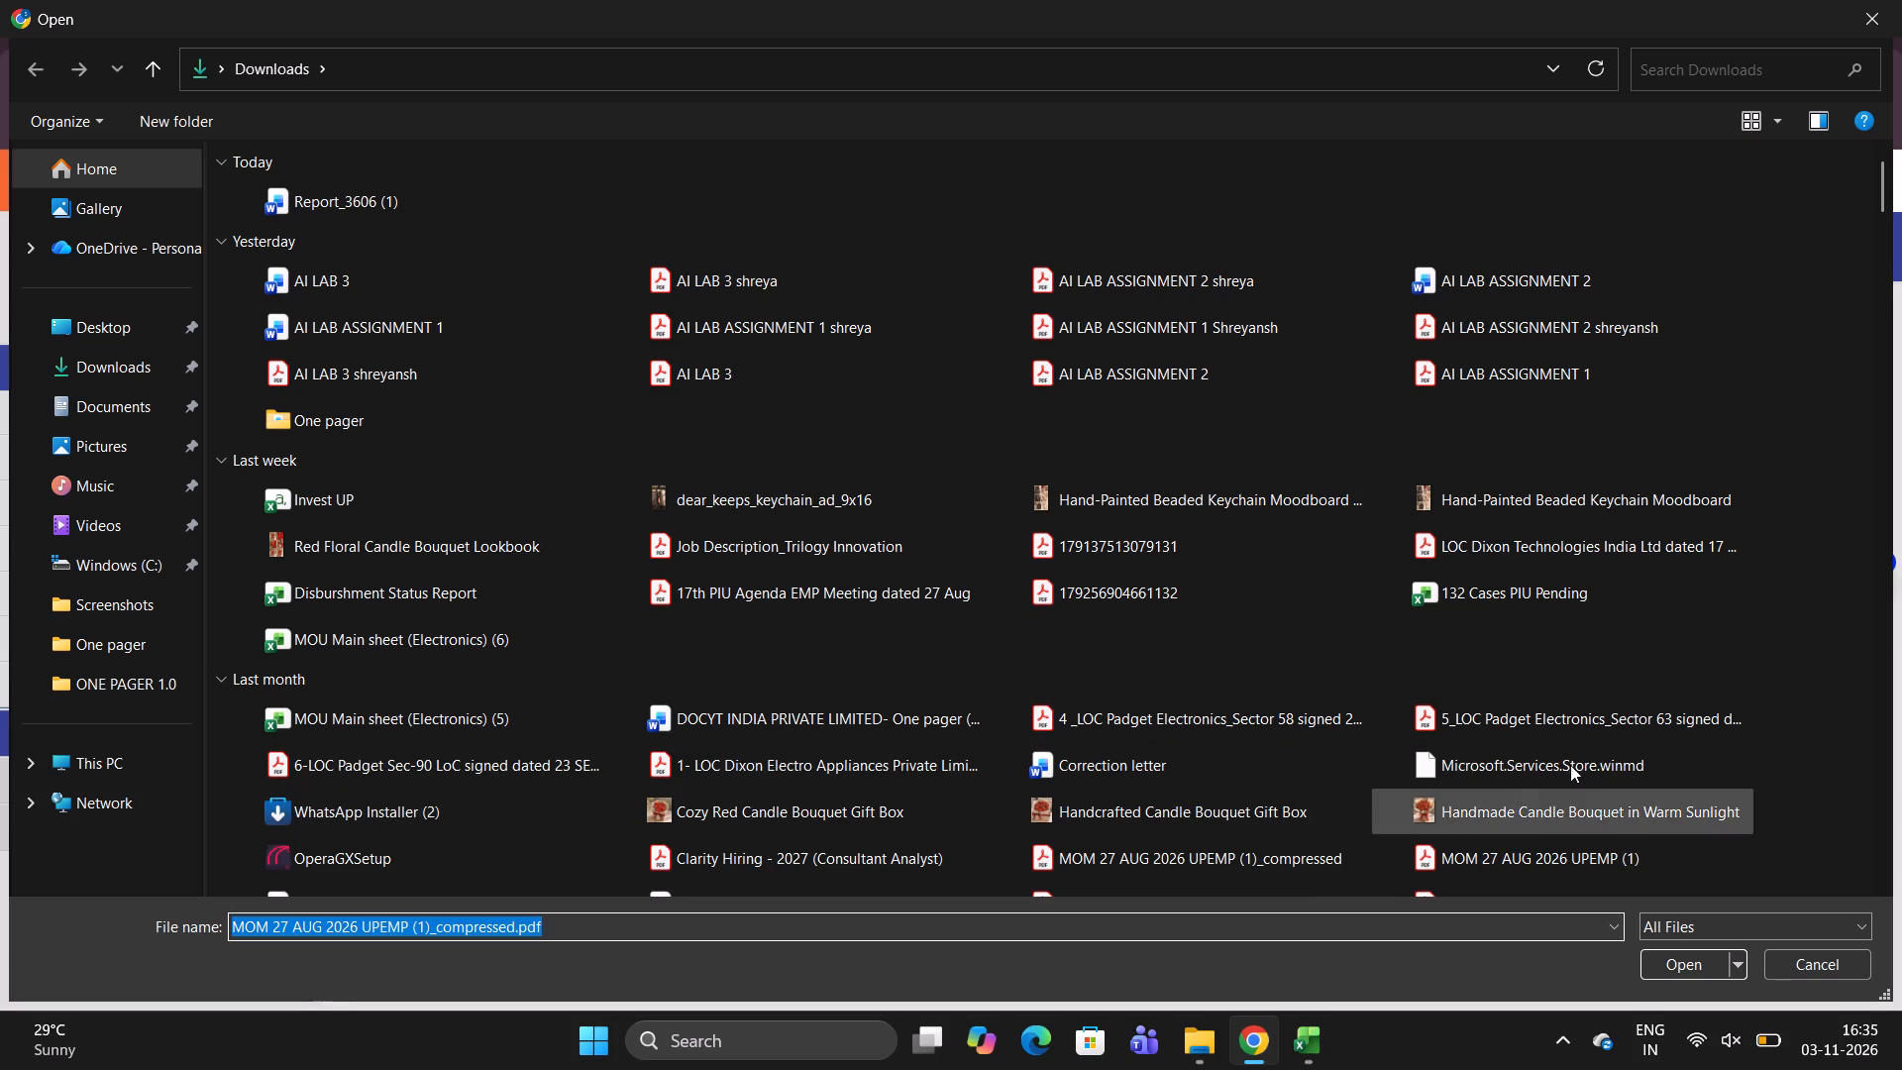
pyautogui.click(1681, 960)
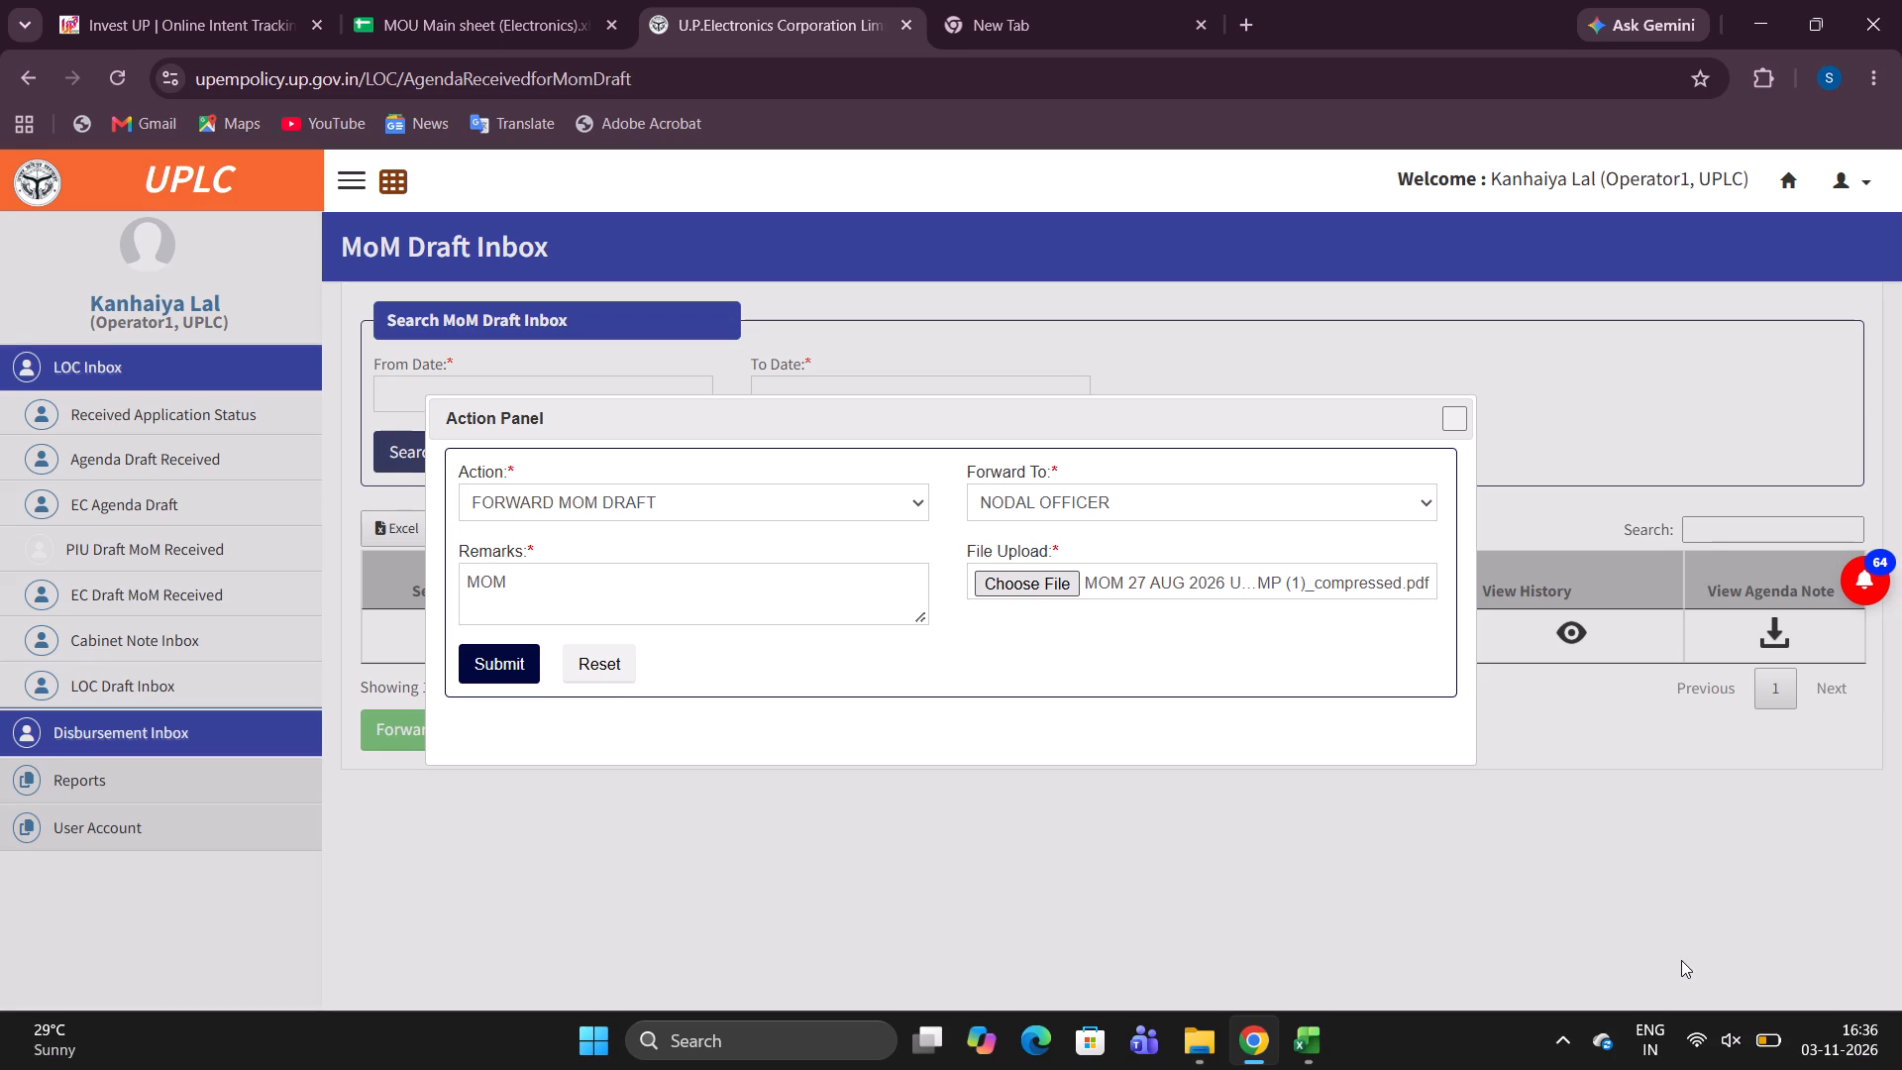
pyautogui.click(520, 678)
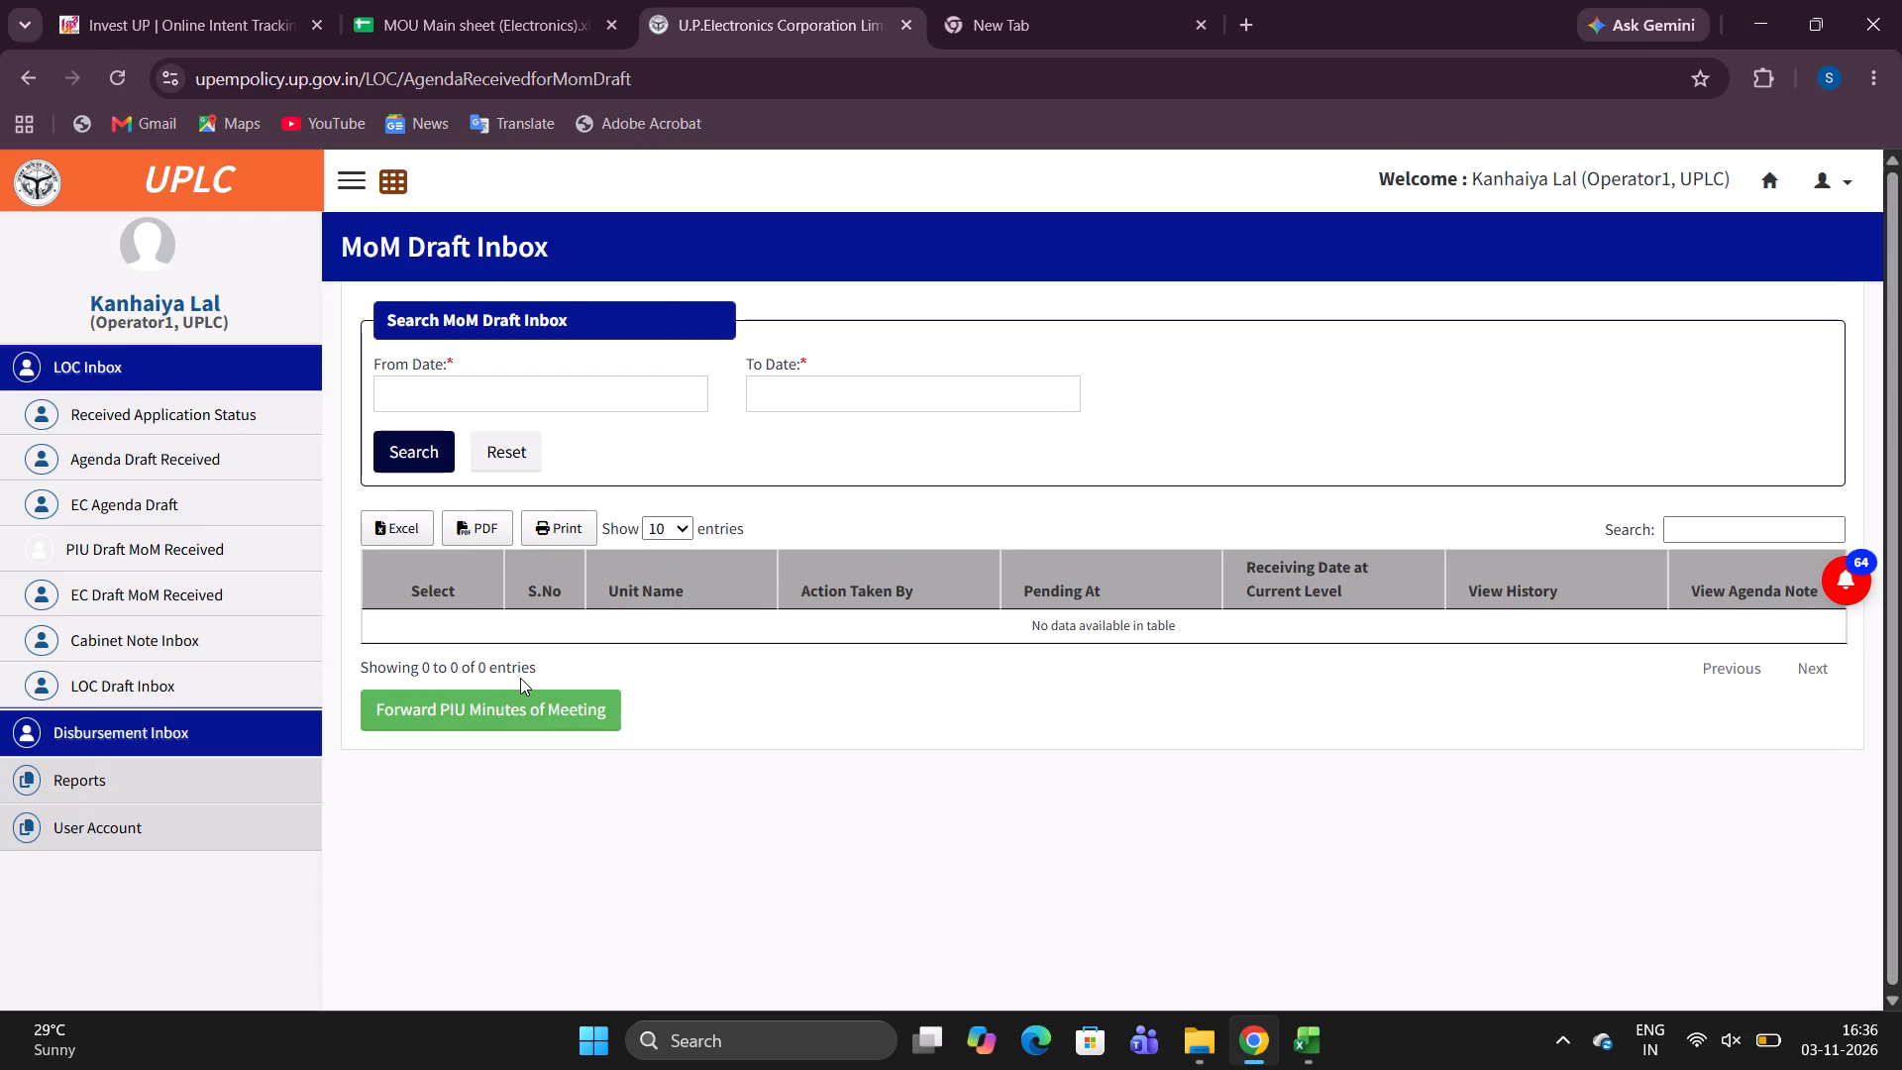
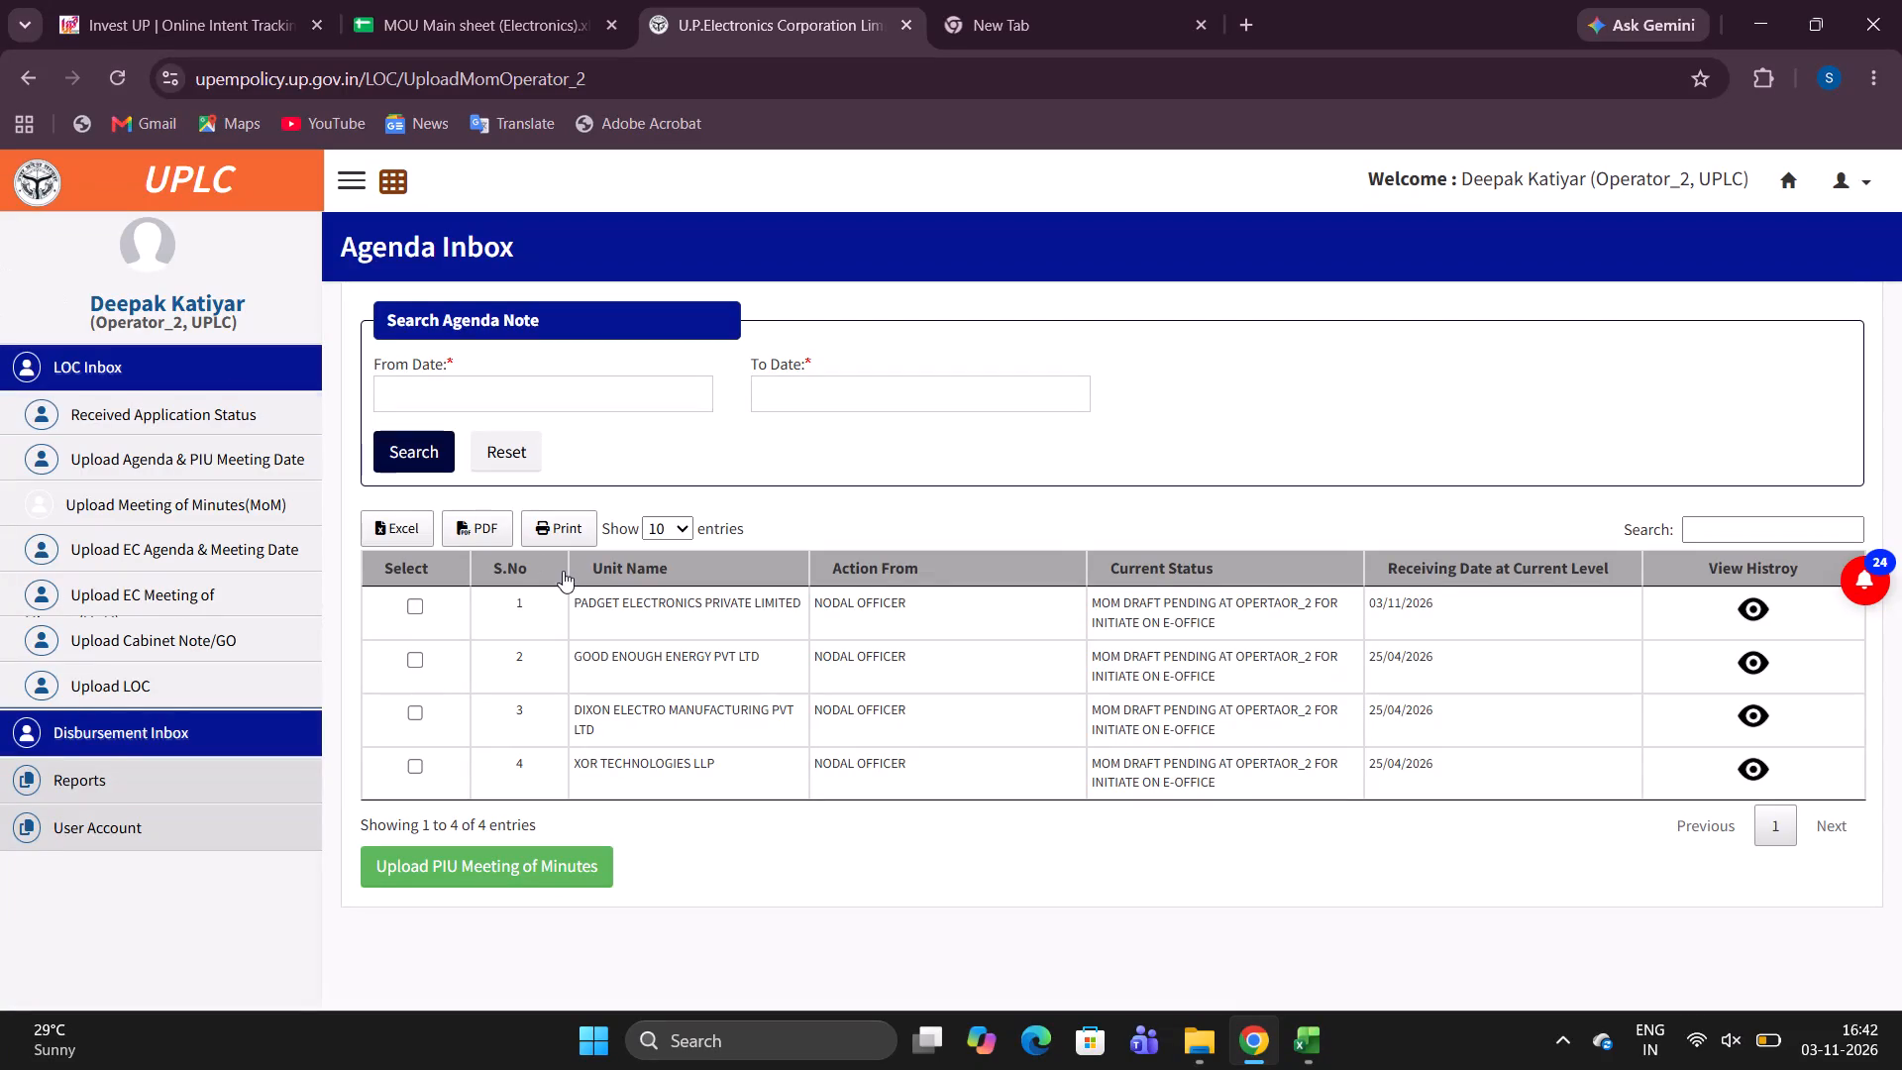
# Select Padget Electronics' application for PIU minutes upload and set its action to UPLOAD MINUTES OF MEETING.
pyautogui.click(417, 596)
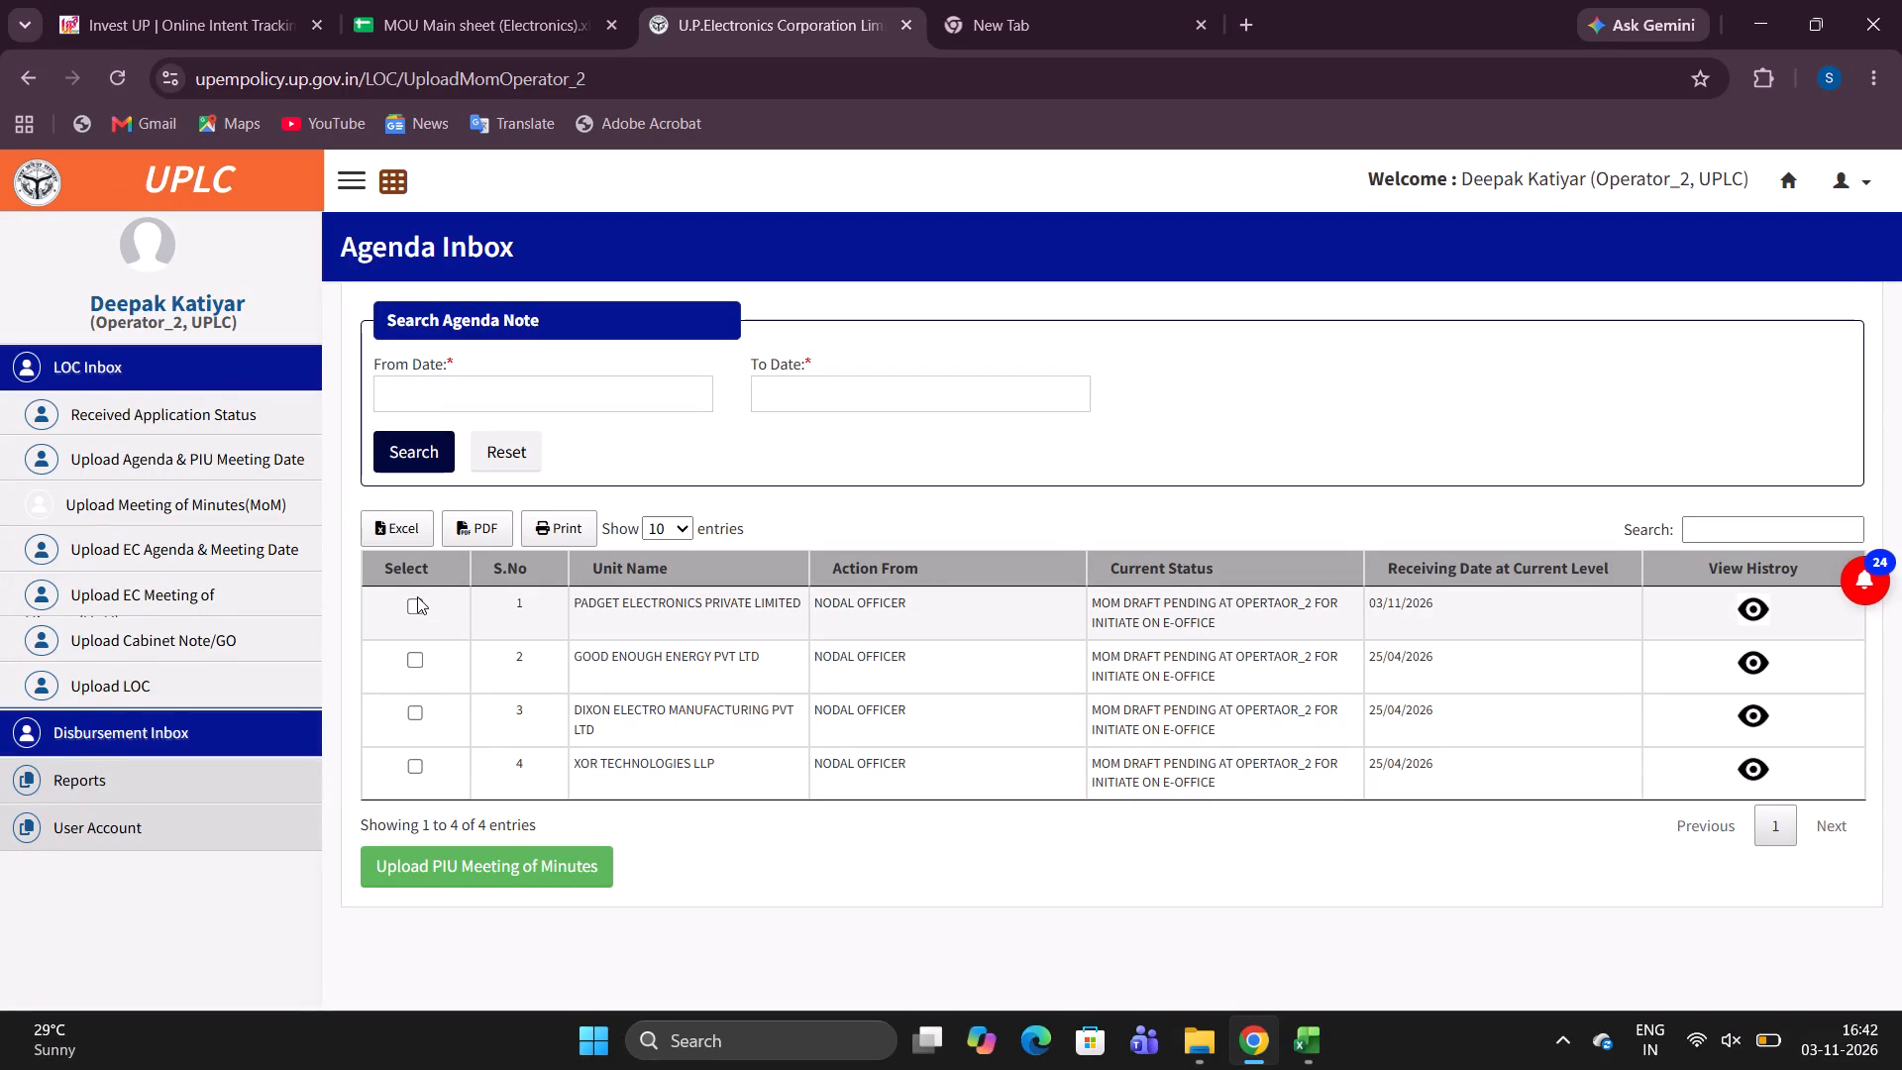
pyautogui.click(410, 609)
pyautogui.click(499, 866)
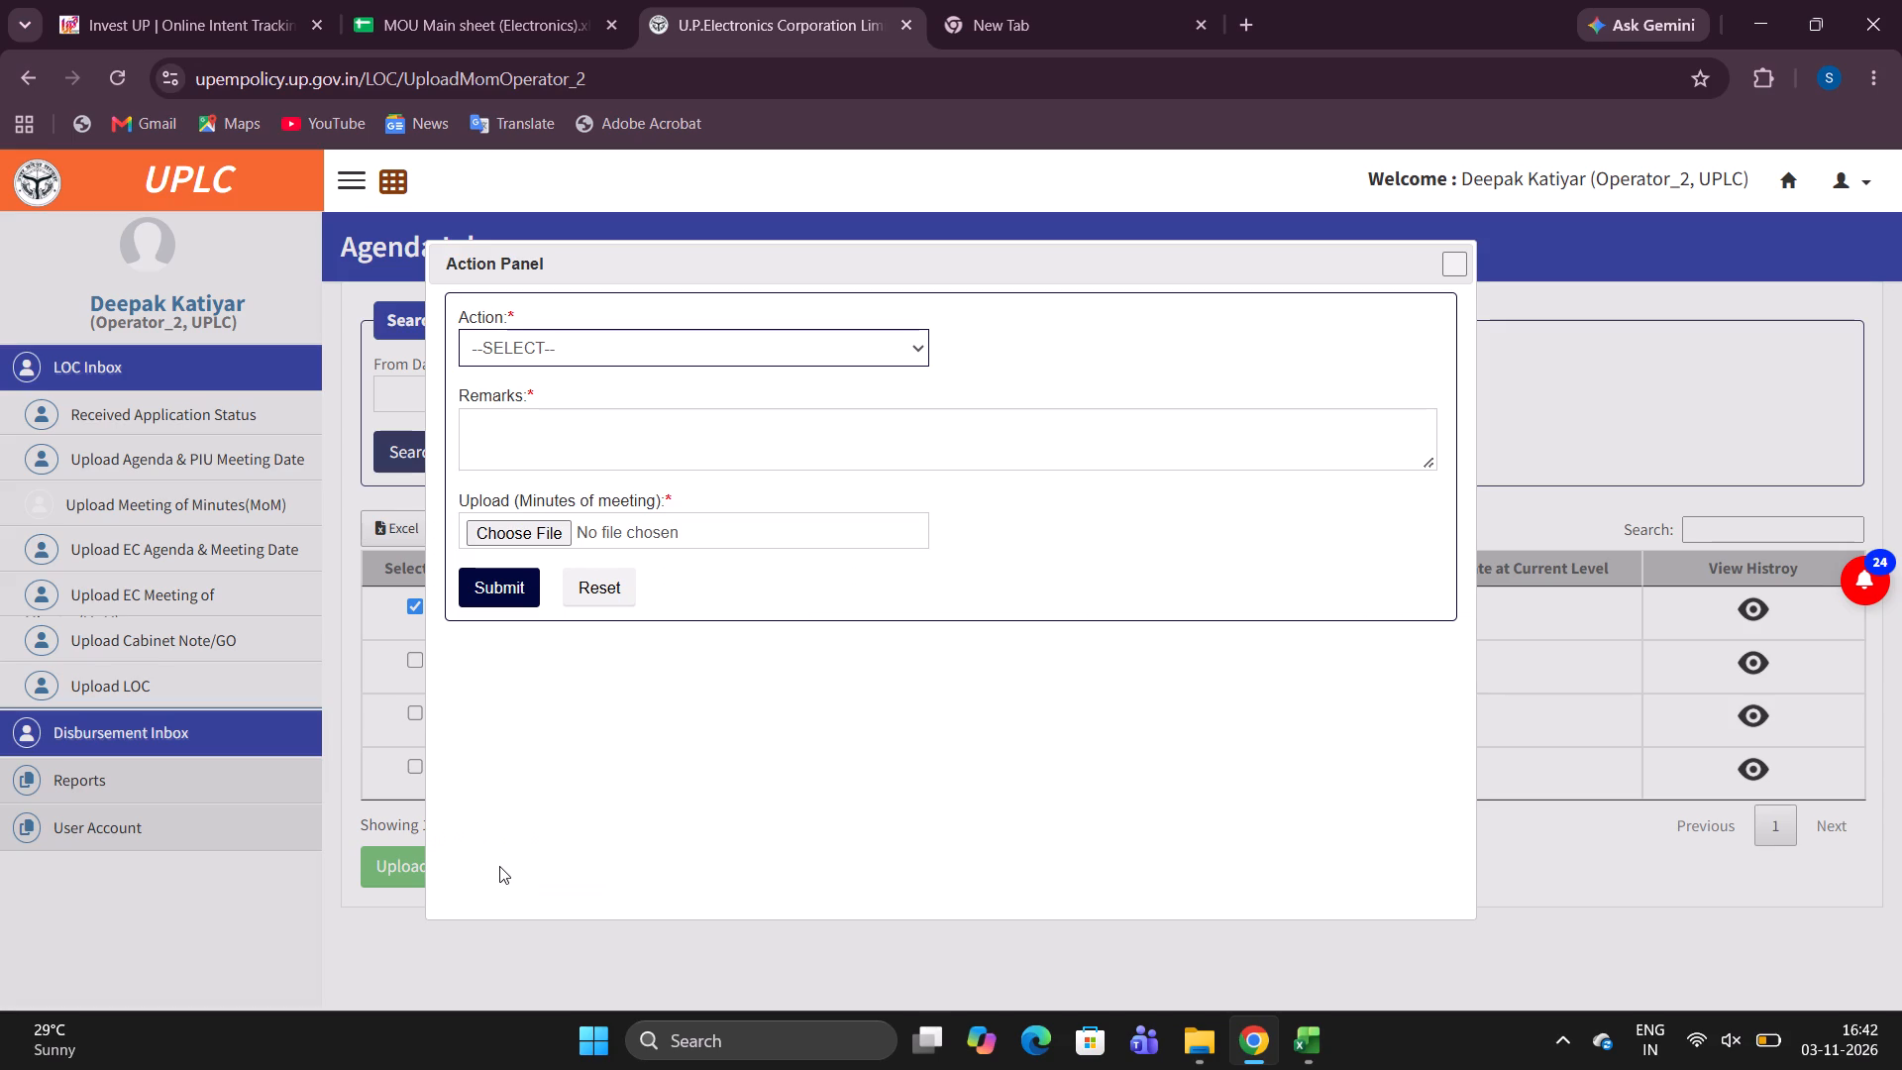
pyautogui.click(802, 349)
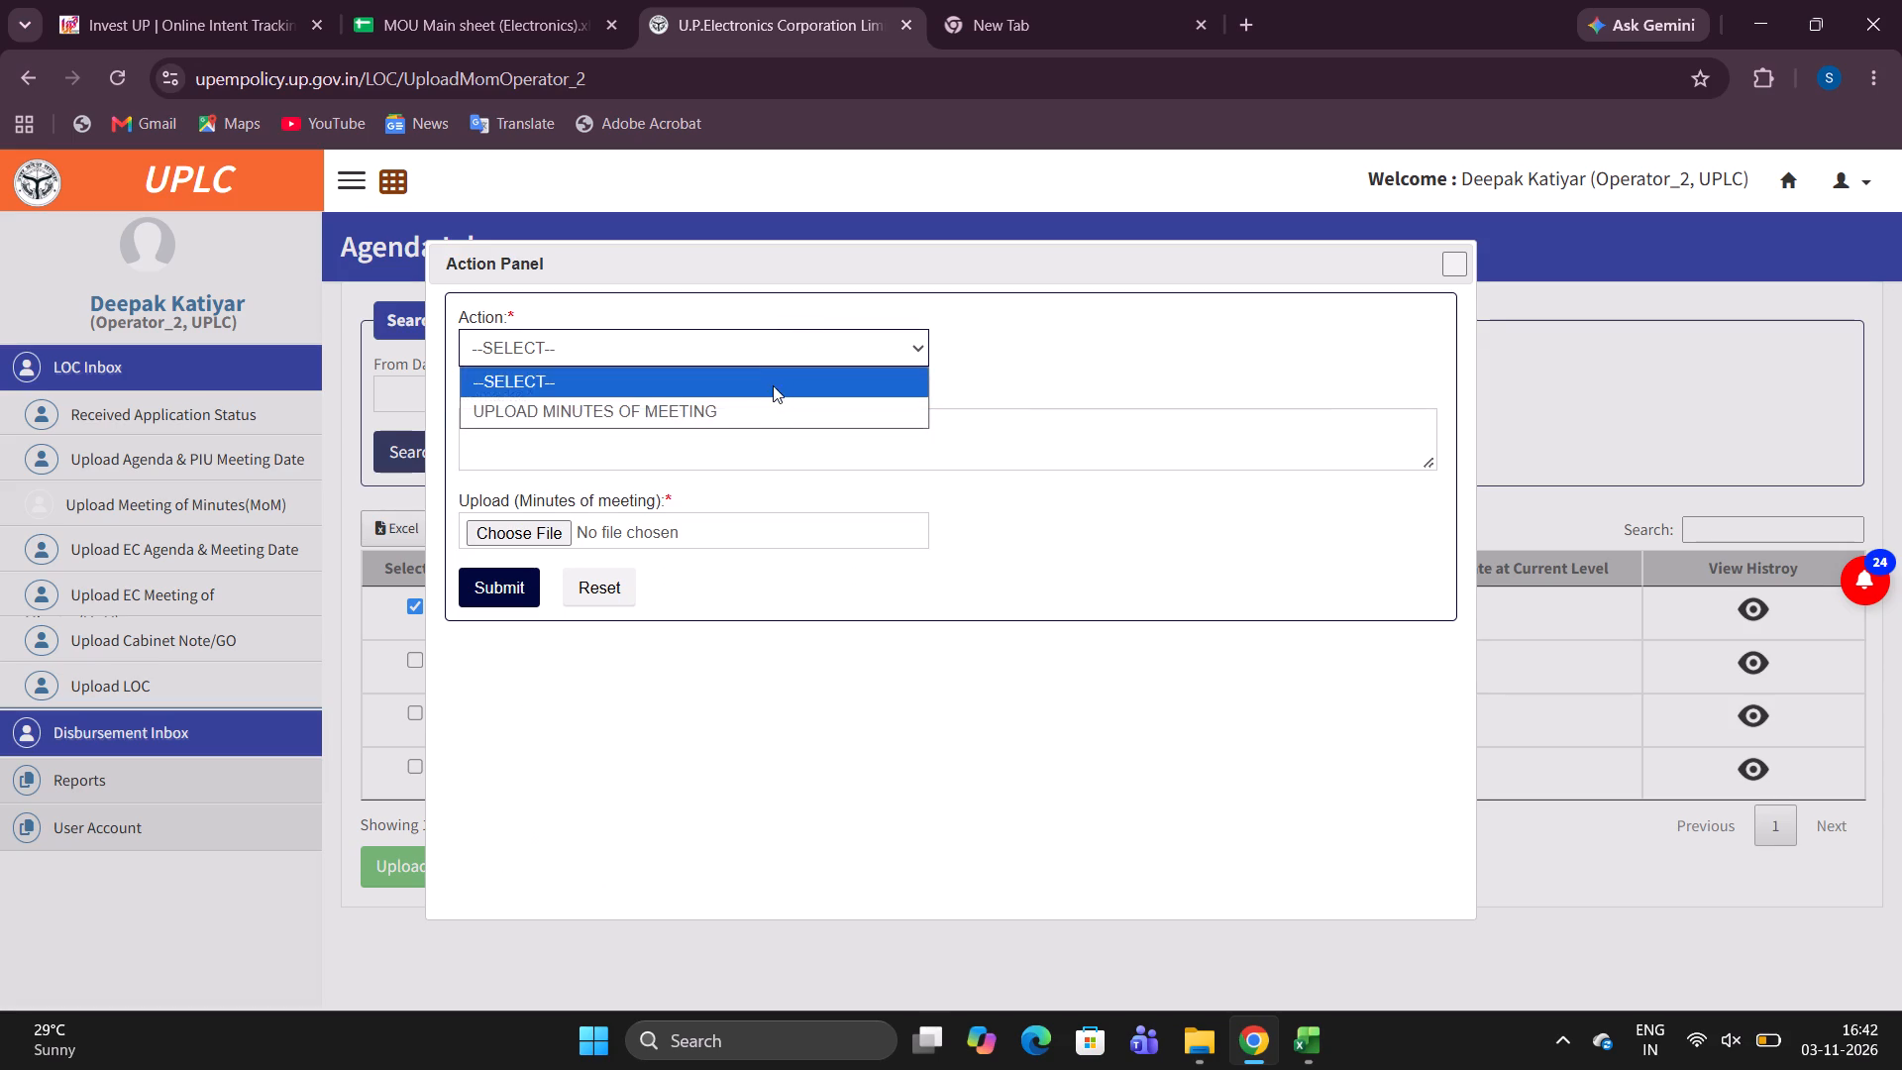
pyautogui.click(761, 407)
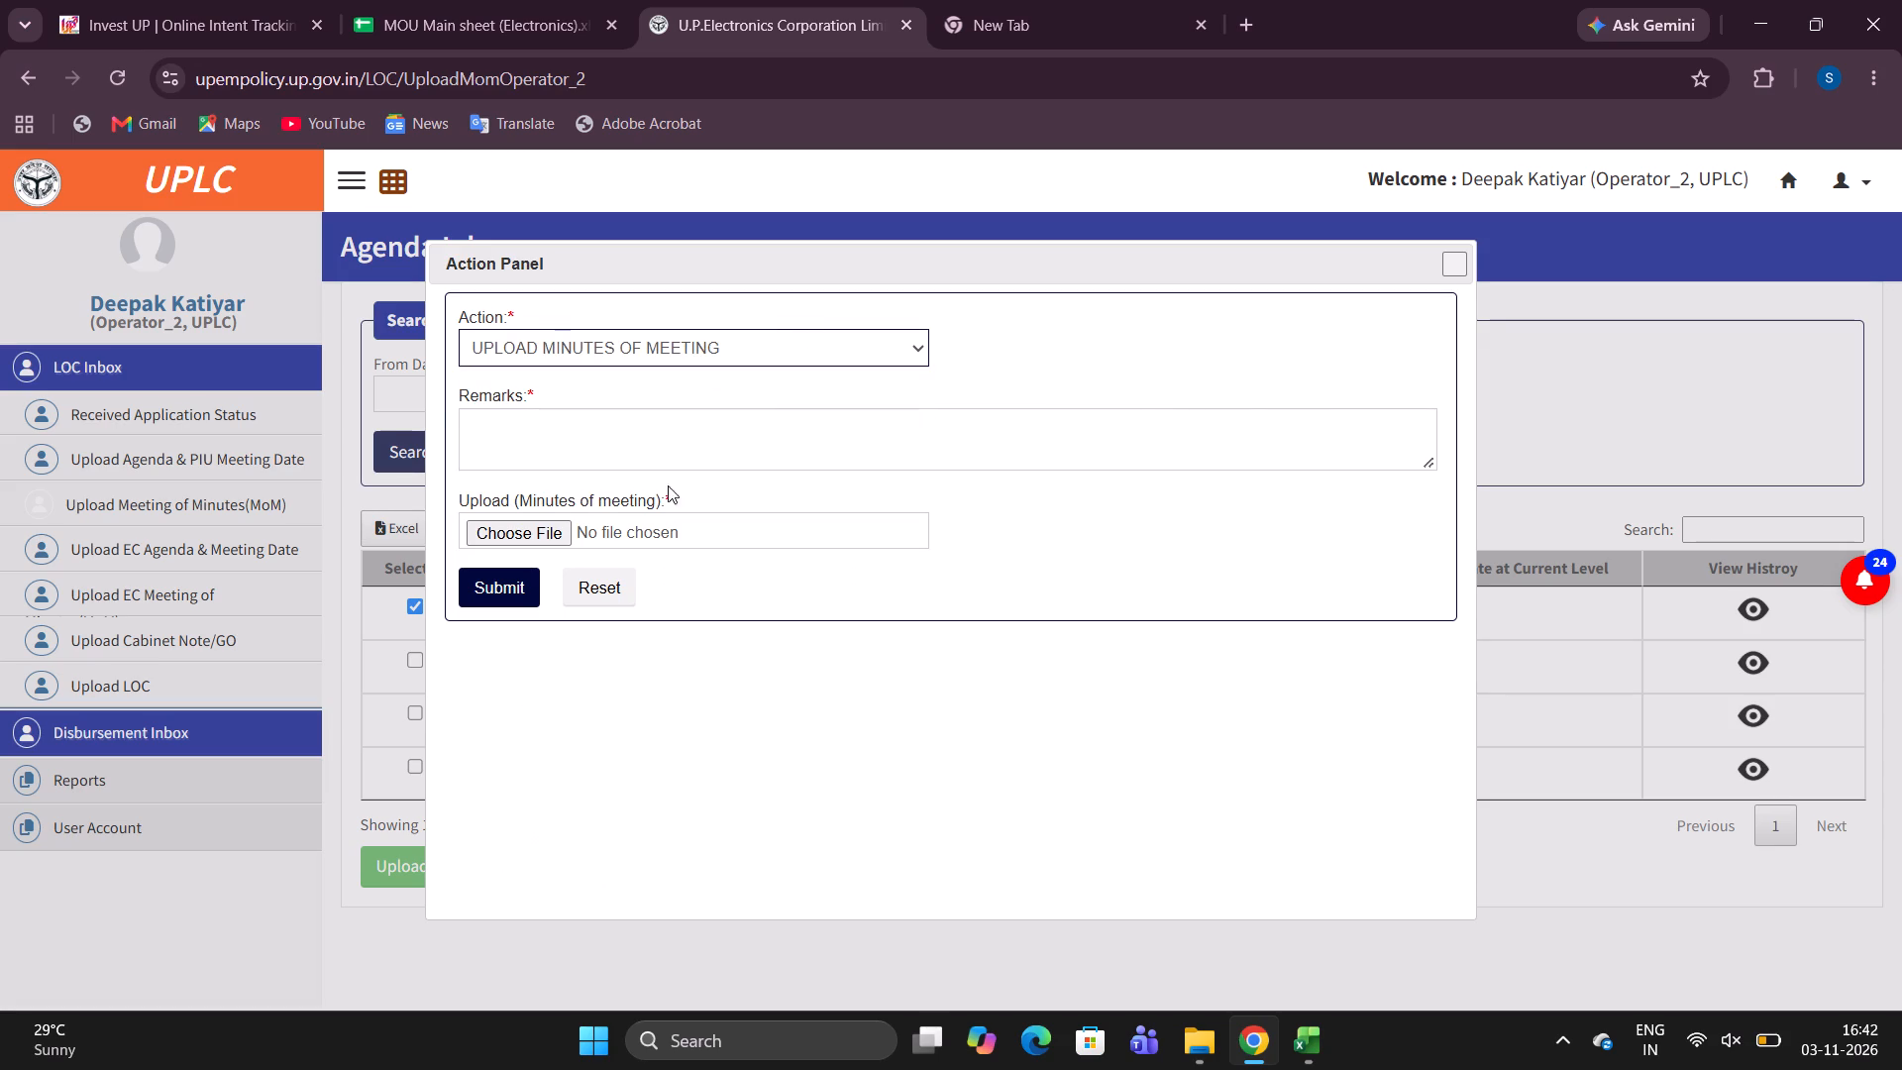
pyautogui.click(648, 451)
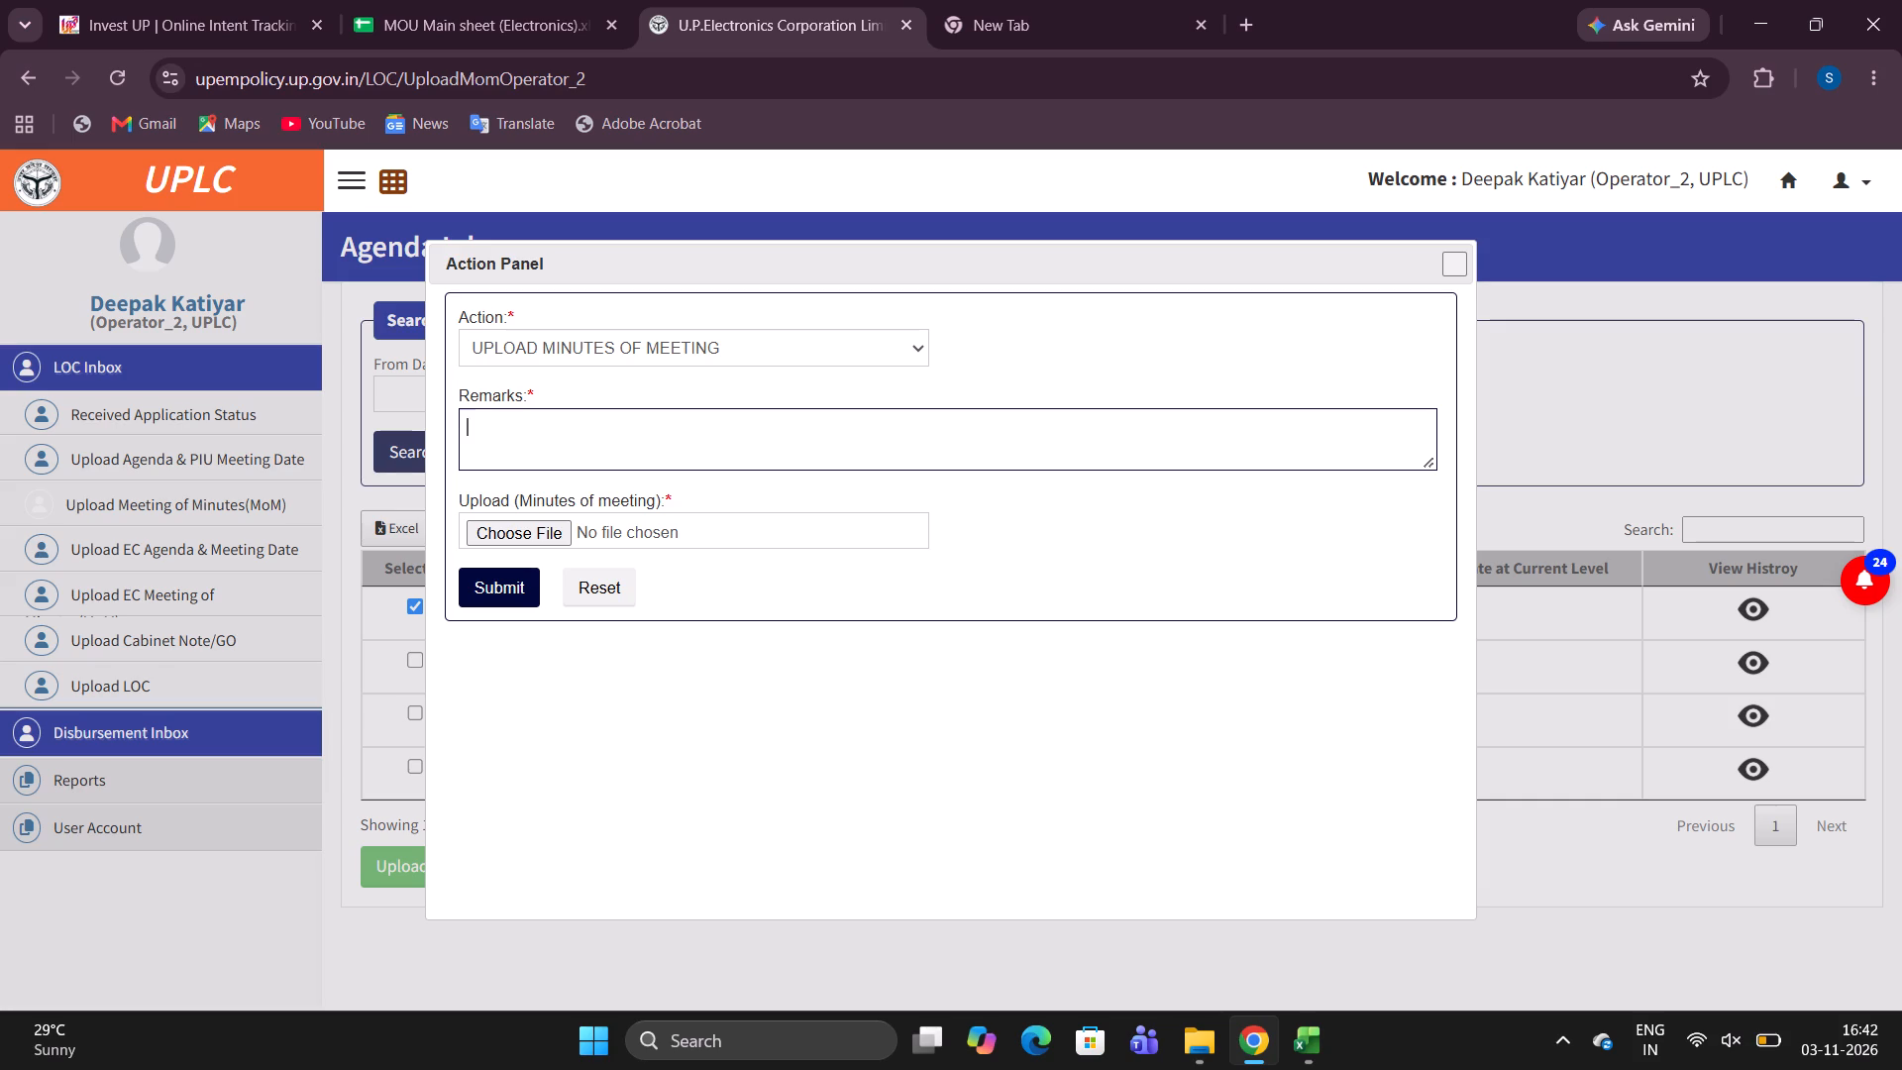
pyautogui.write('ME')
pyautogui.press('BackSpace')
pyautogui.write('eet')
pyautogui.write('ing heldo')
pyautogui.press('BackSpace')
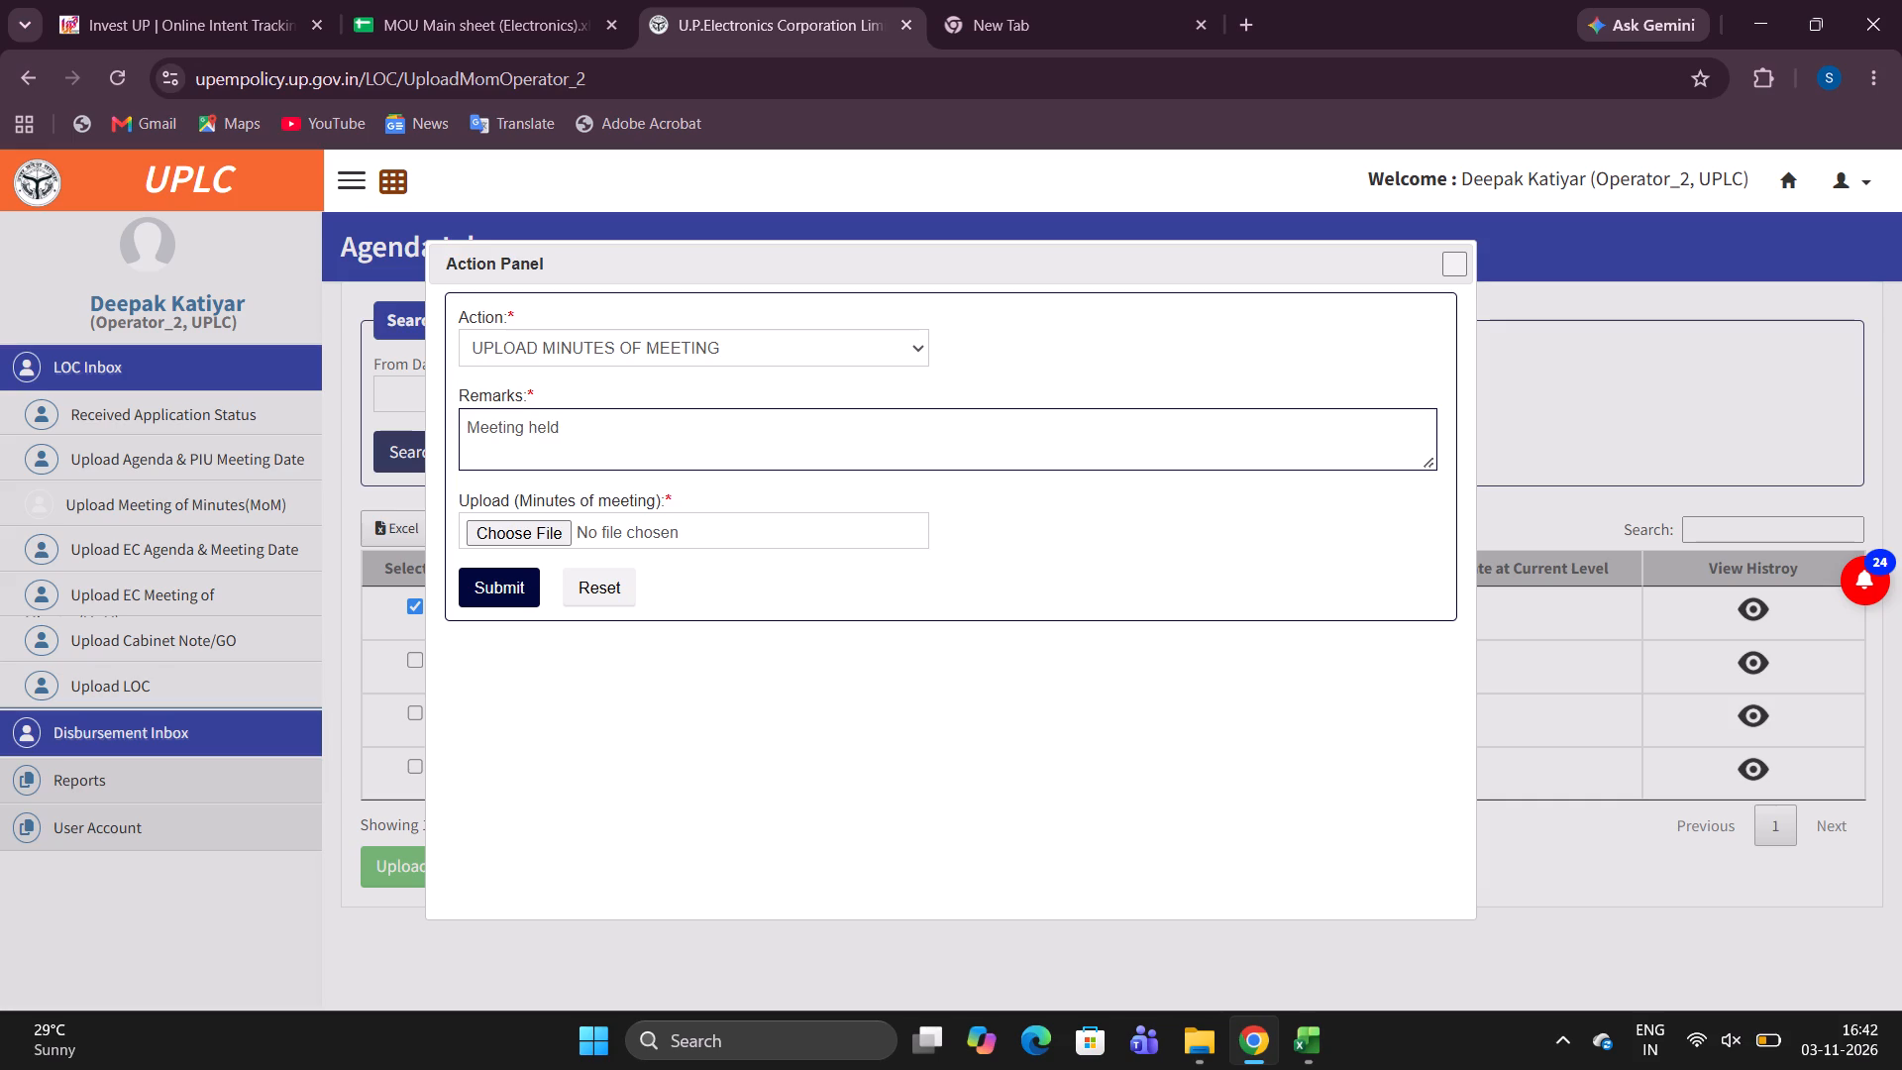
pyautogui.press('space')
pyautogui.write('p')
pyautogui.press('BackSpace')
pyautogui.write('on')
pyautogui.press('space')
pyautogui.click(1290, 1041)
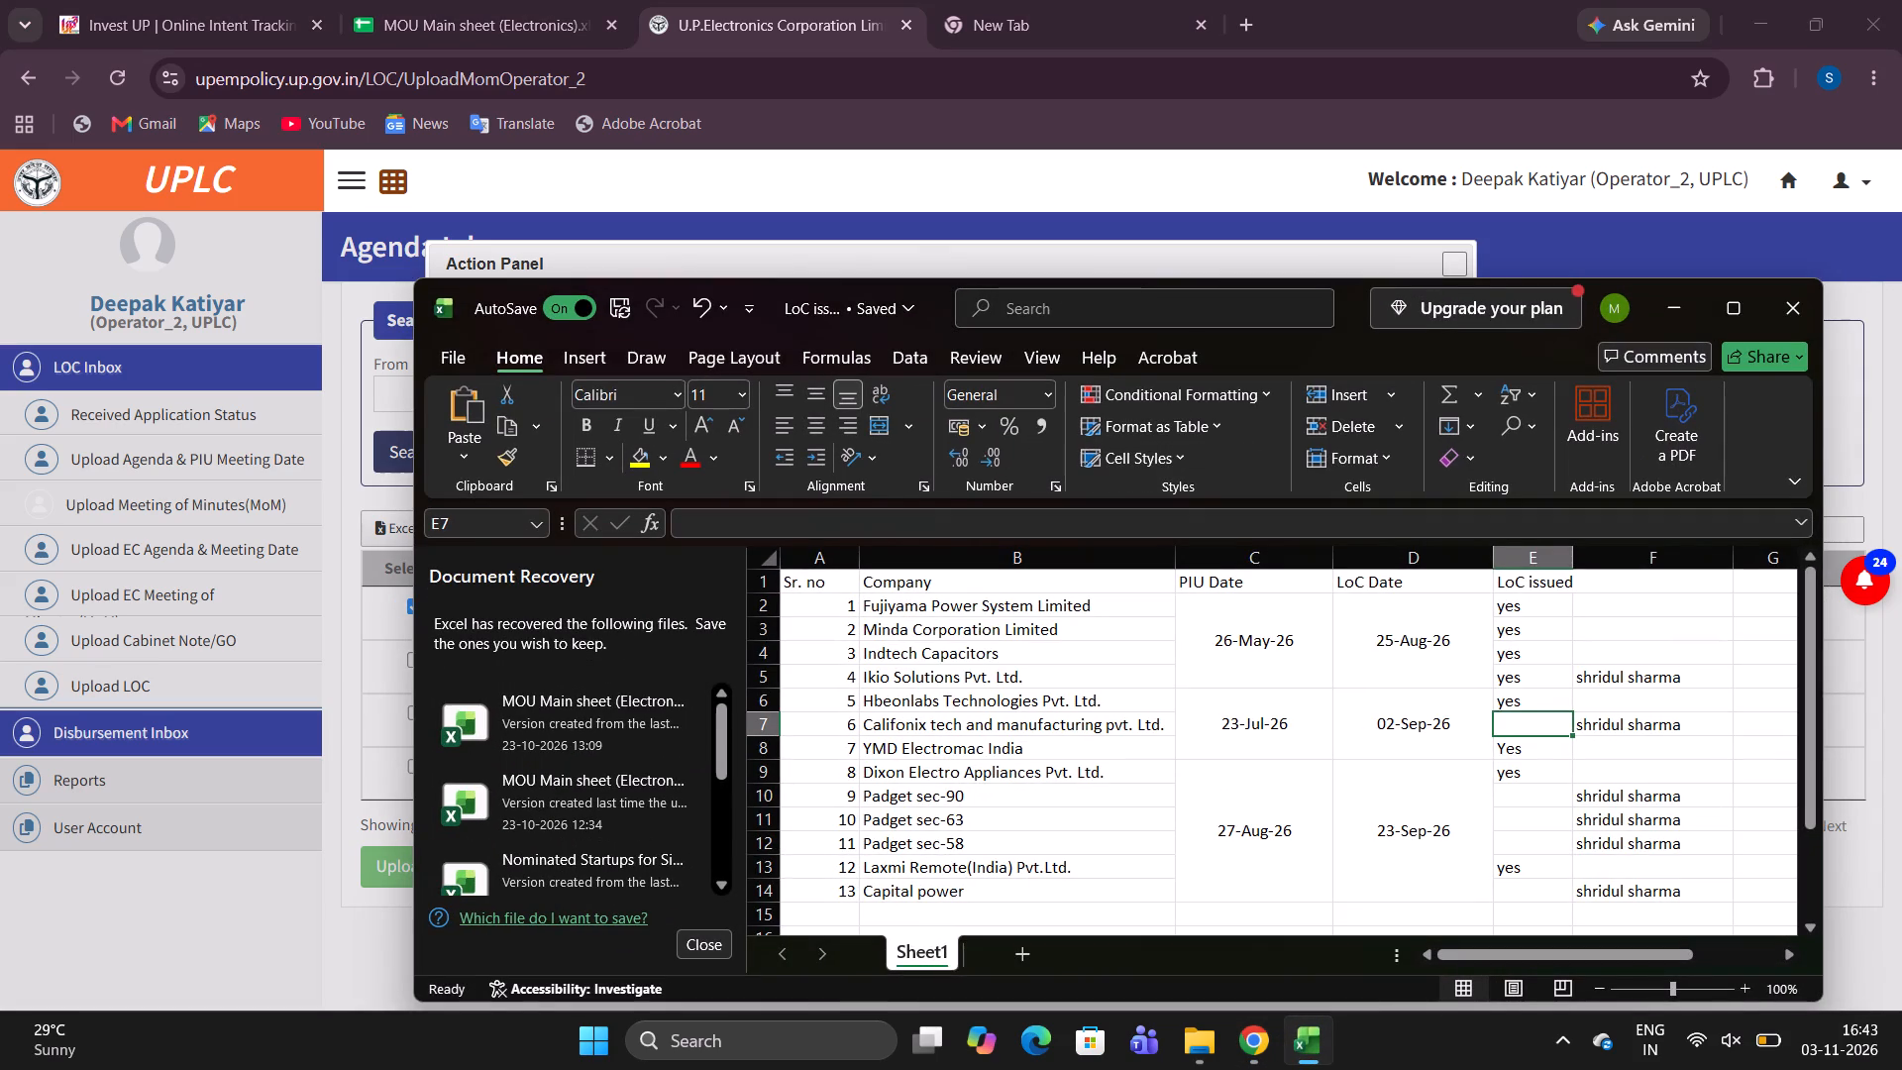
pyautogui.click(1662, 310)
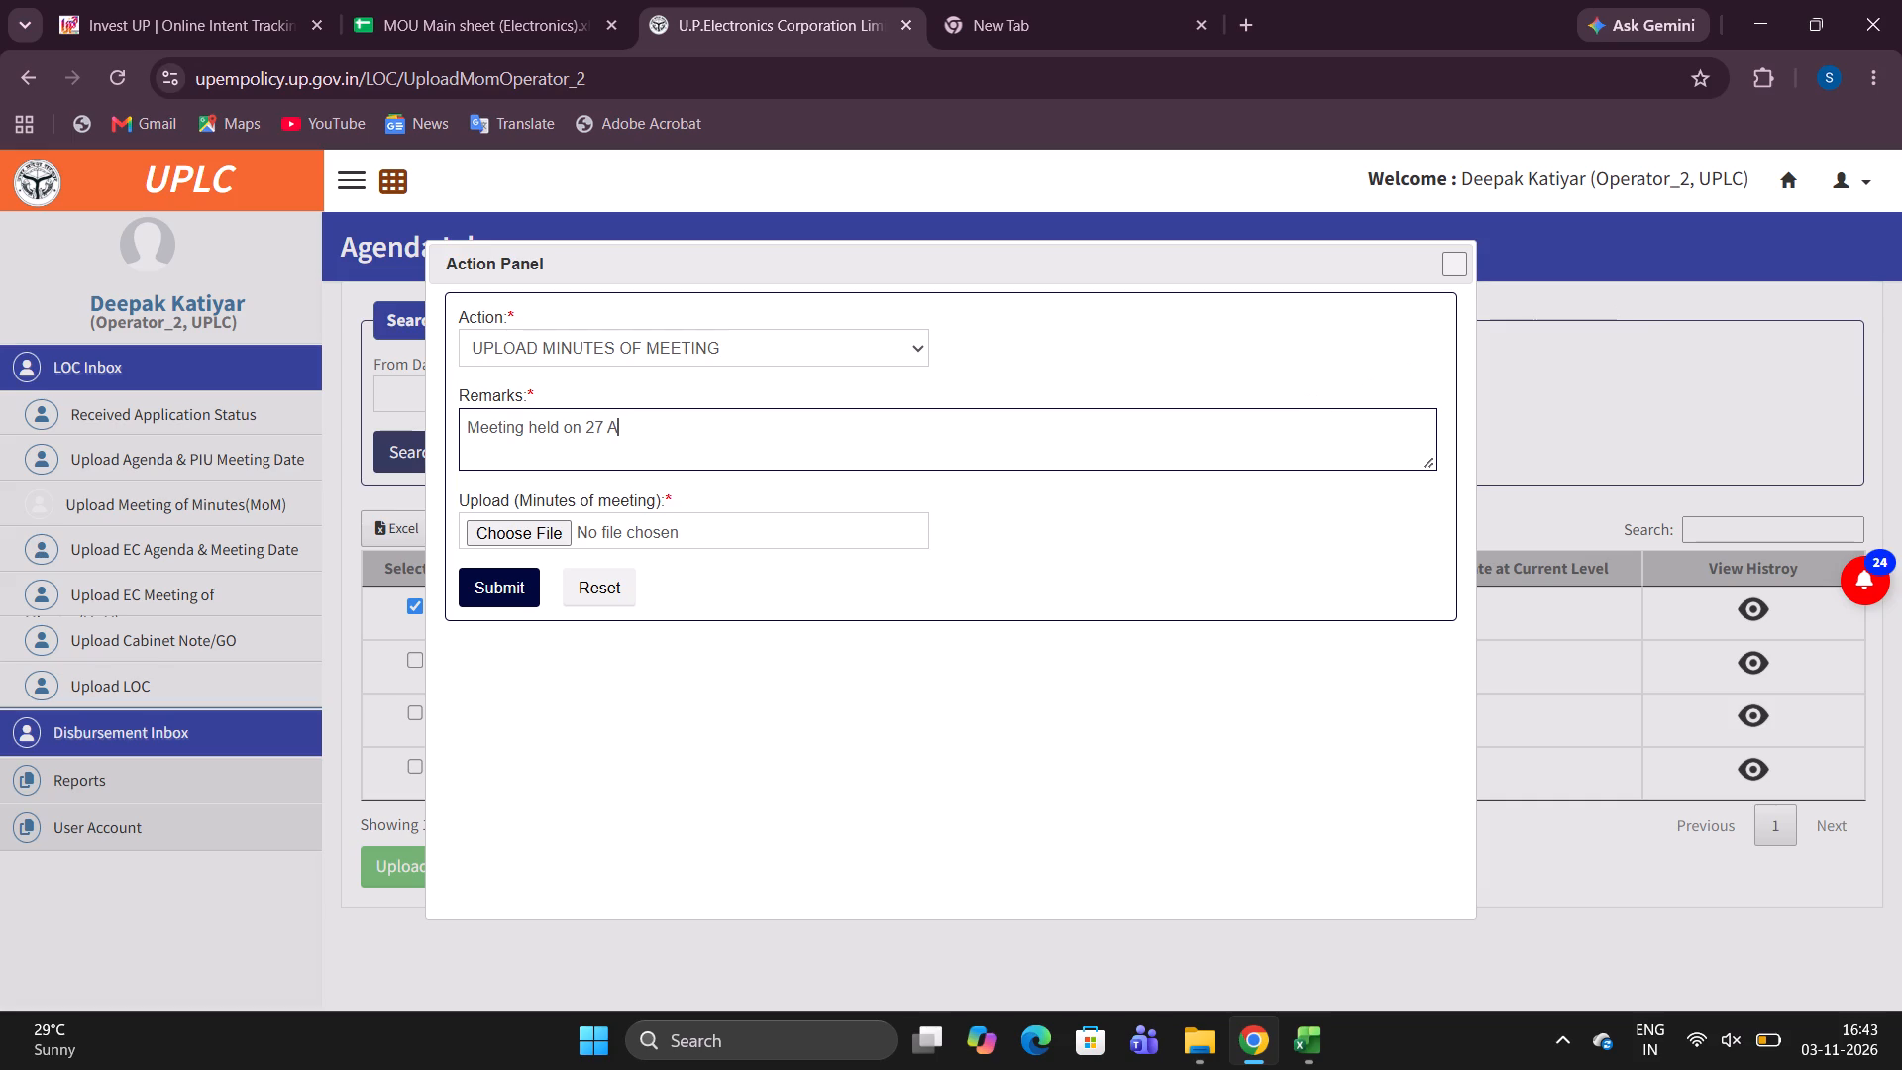
pyautogui.press('space')
pyautogui.write('220')
pyautogui.press('BackSpace')
pyautogui.press('BackSpace')
pyautogui.write('02')
pyautogui.press('6')
# Attach MOM 27 AUG 2026 UPEMP (1)_compressed.pdf from Downloads as the minutes of meeting.
pyautogui.click(554, 535)
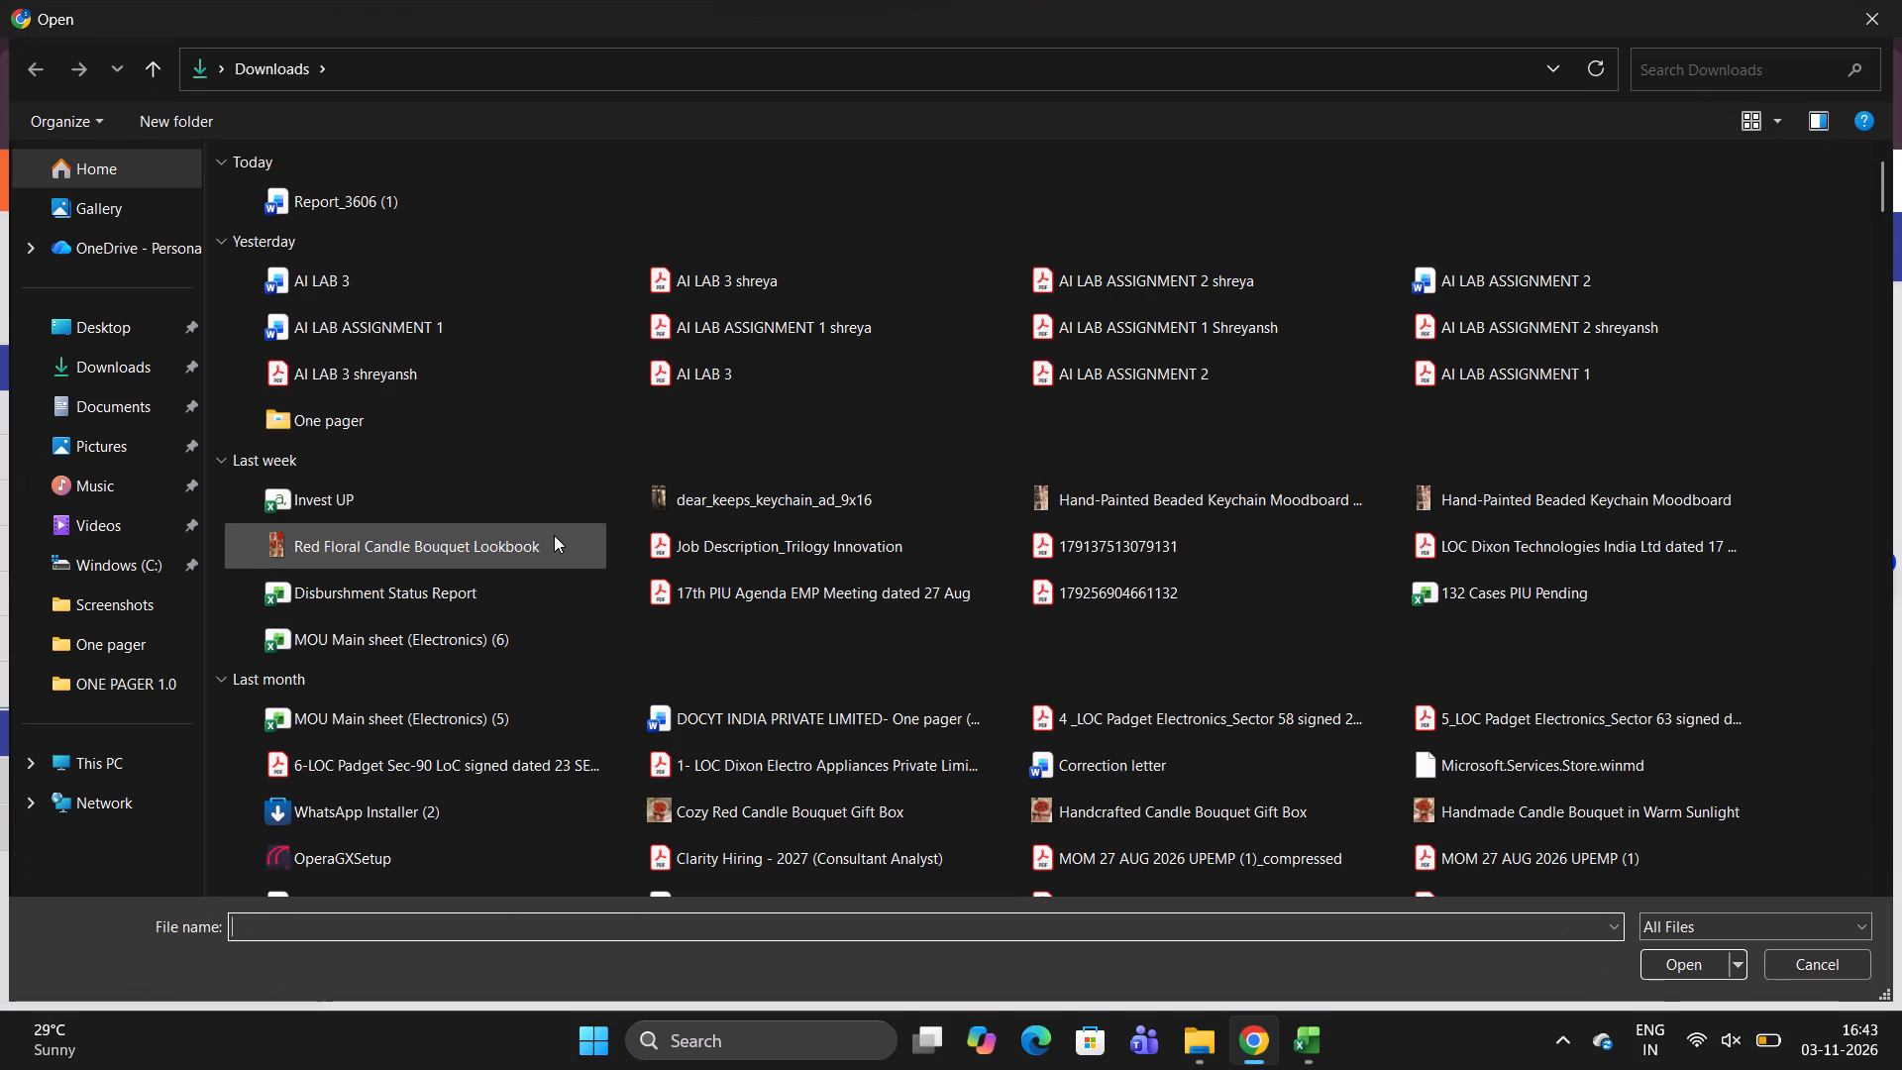
pyautogui.write('mom')
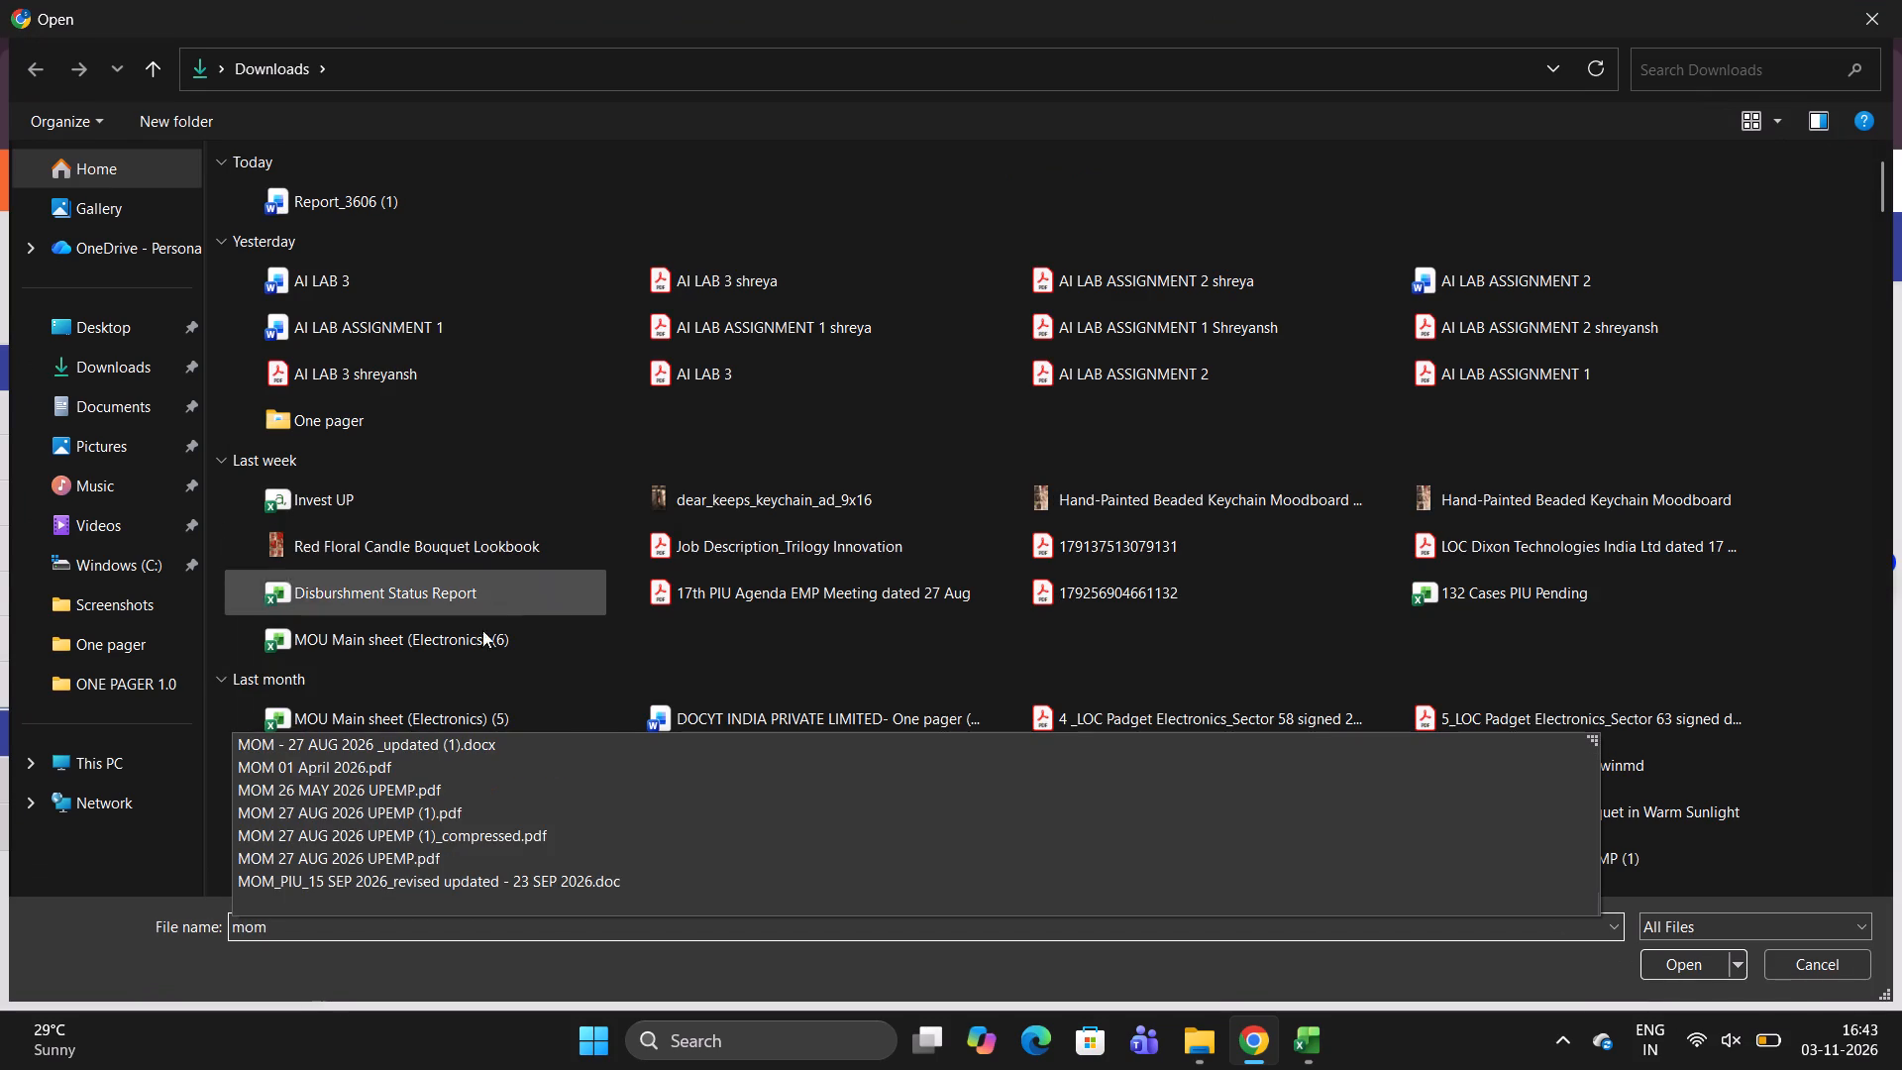
pyautogui.click(499, 835)
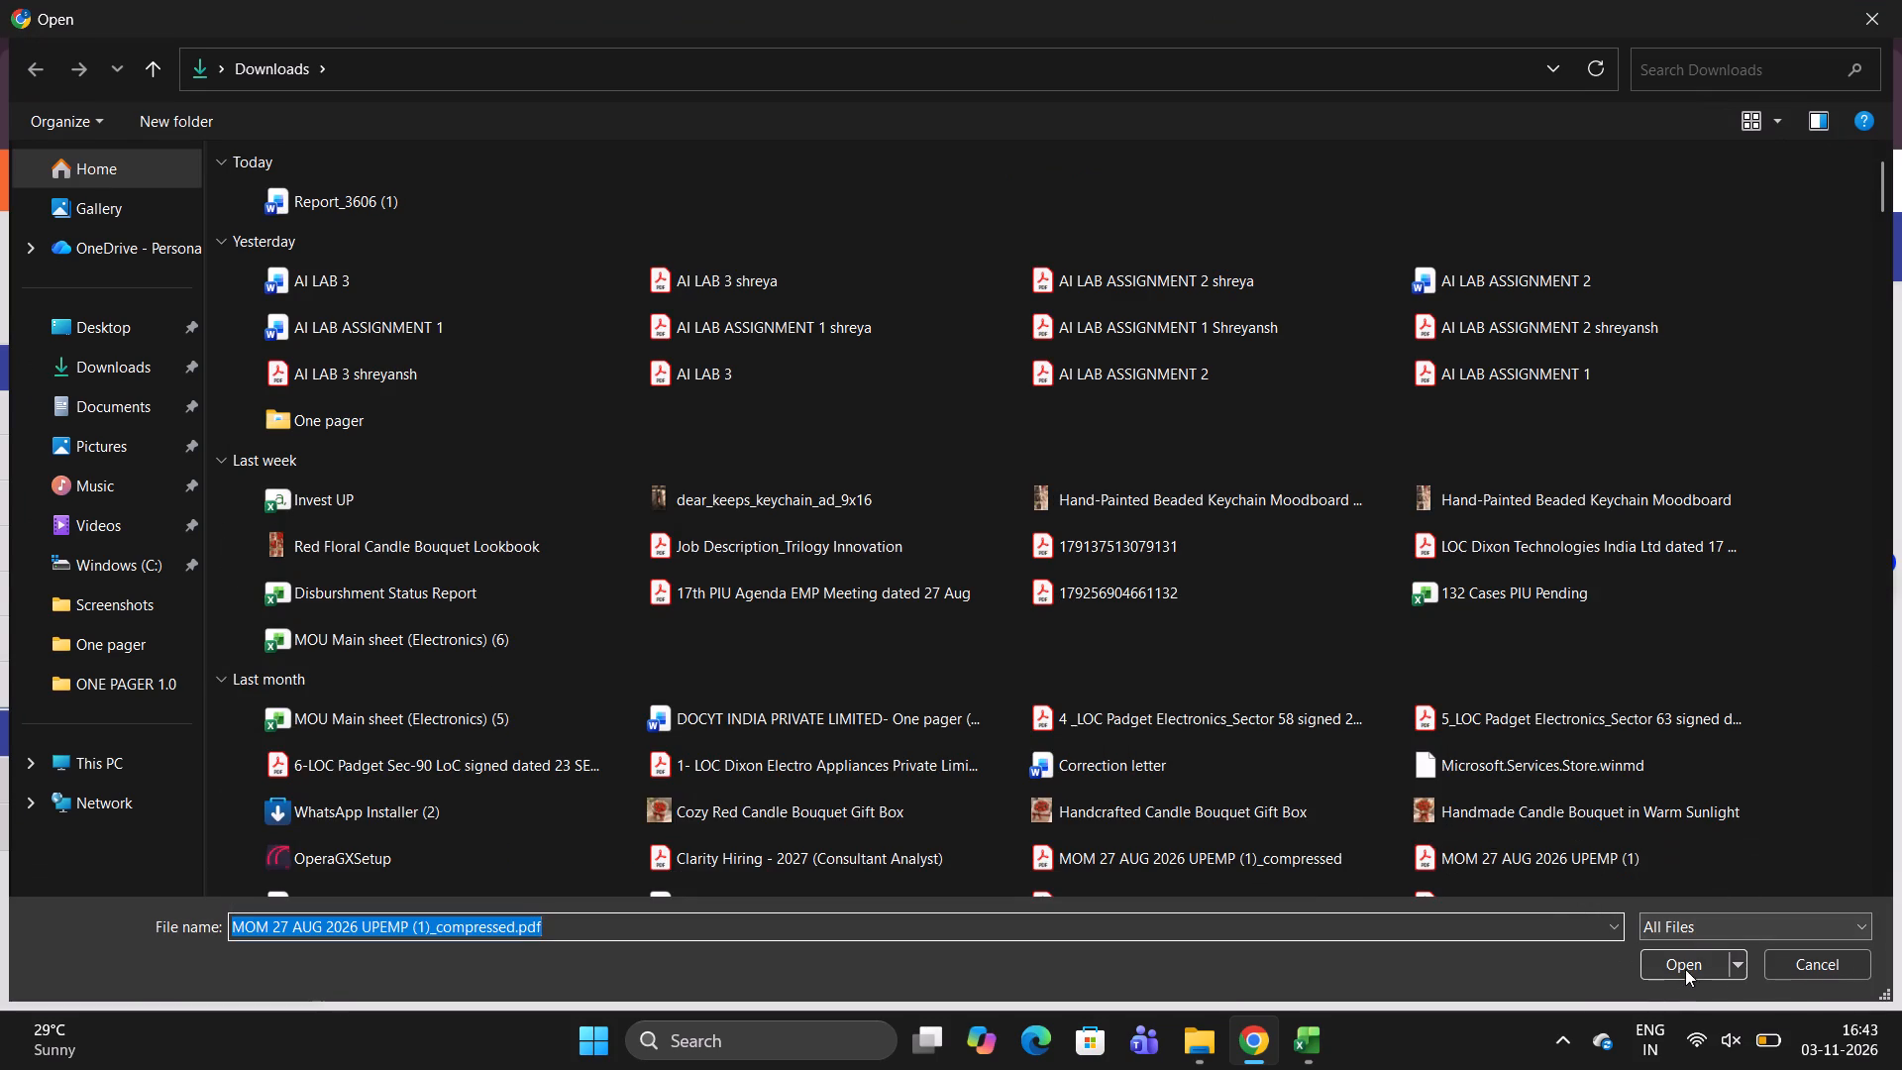
pyautogui.click(1682, 973)
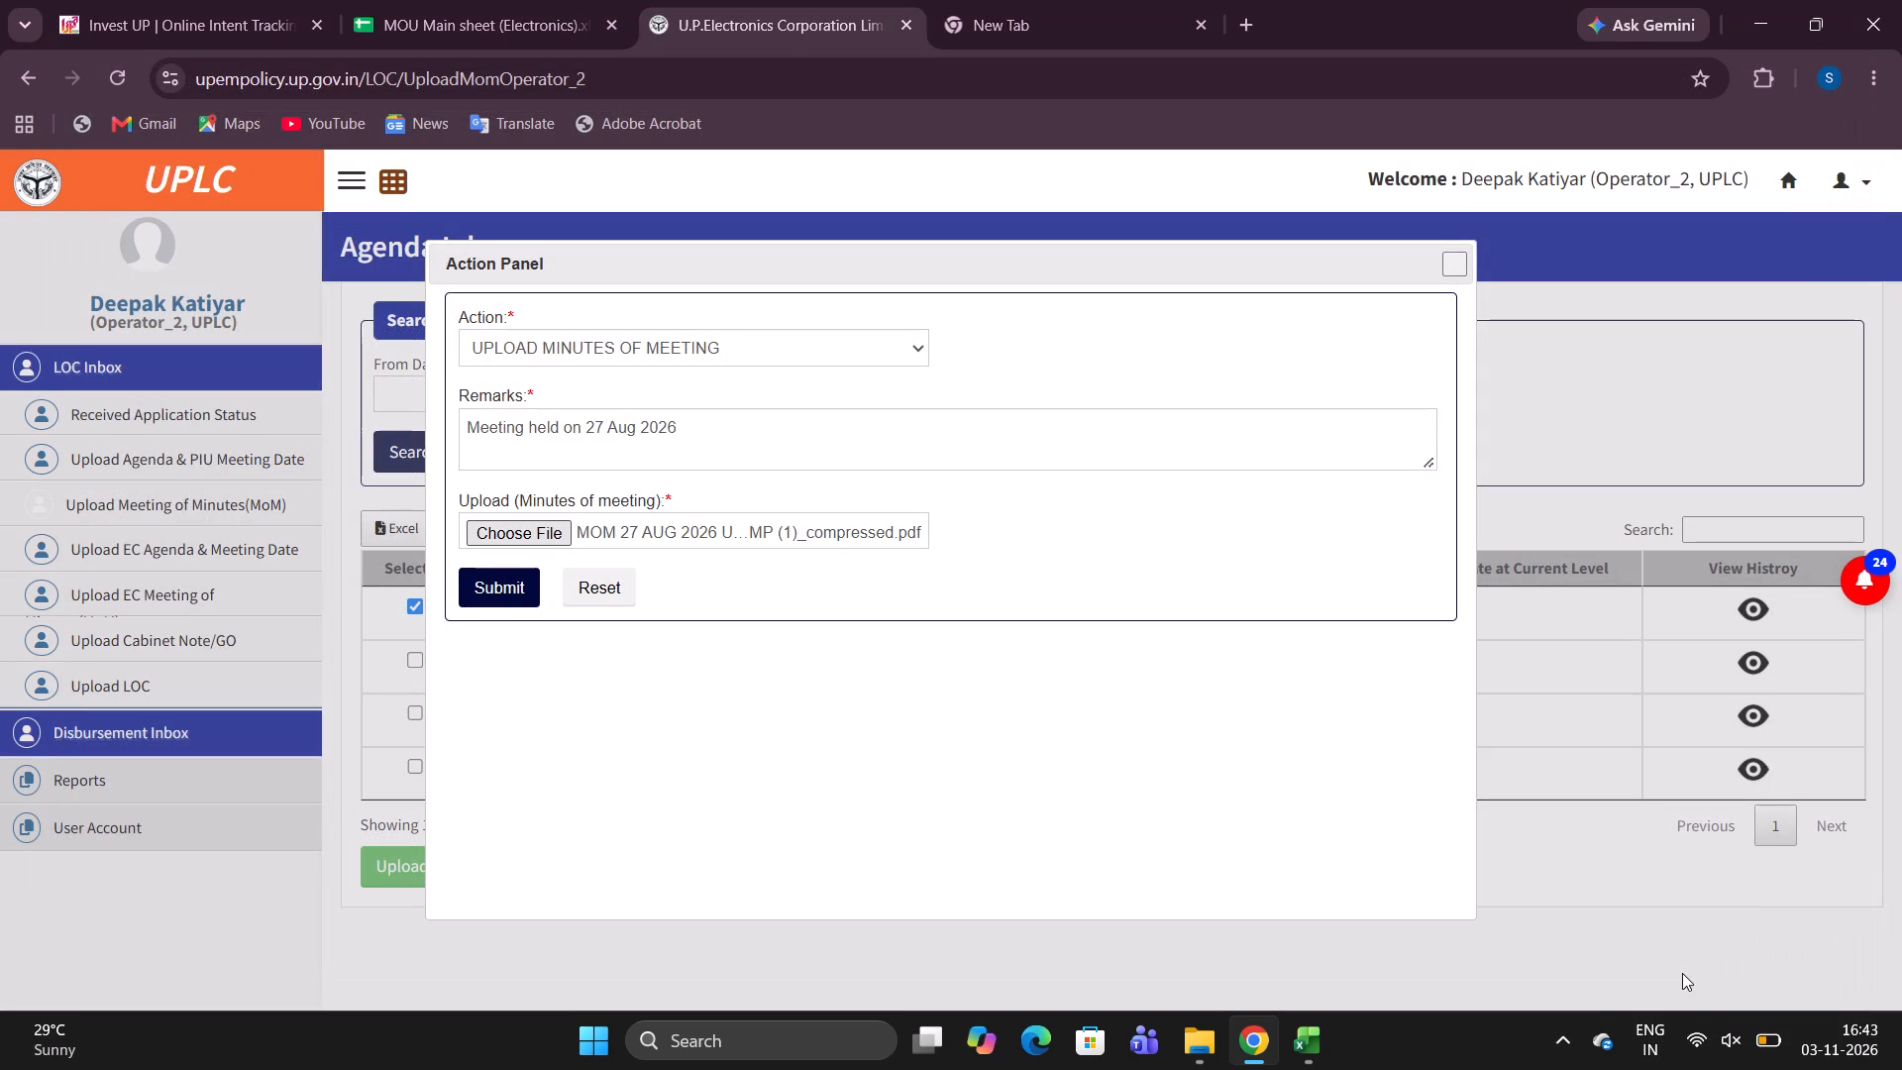
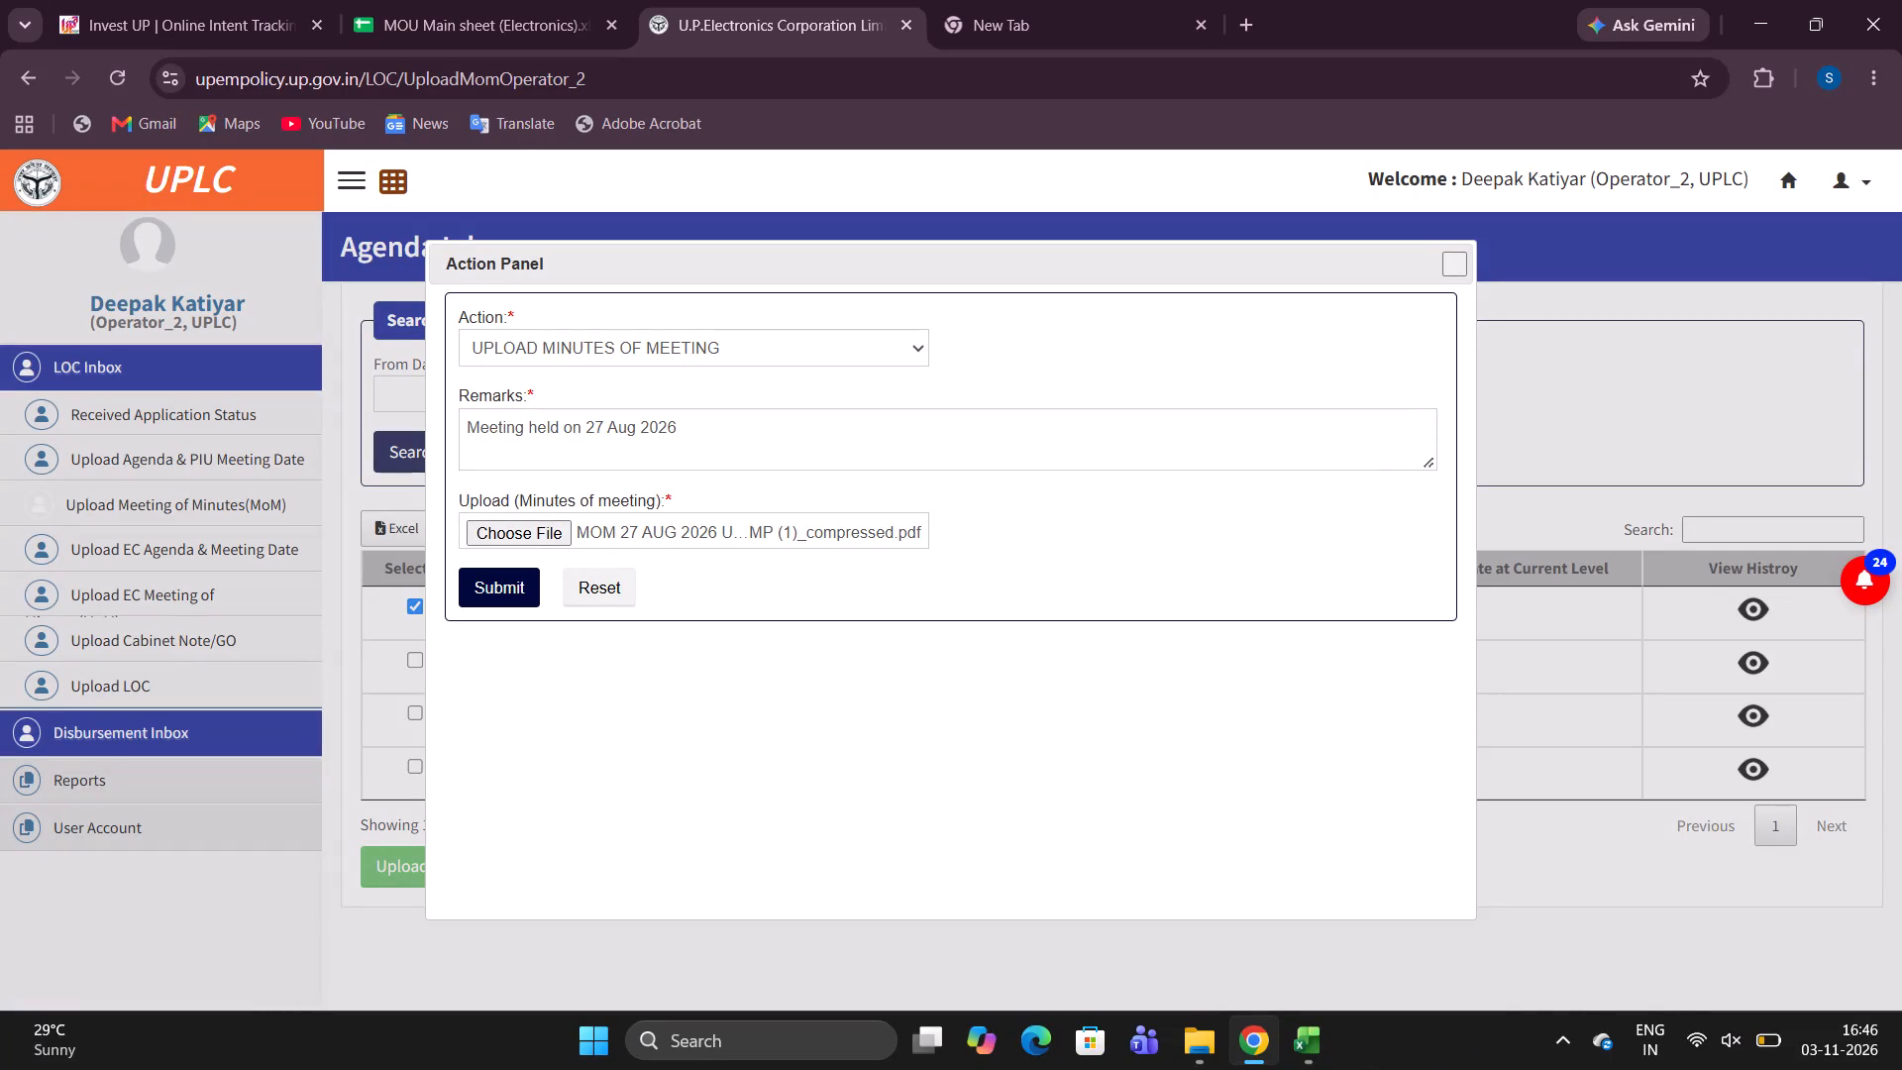
# Submit the completed minutes of meeting upload, with its remarks and attached PDF, for Padget Electronics' LOC application.
pyautogui.click(519, 596)
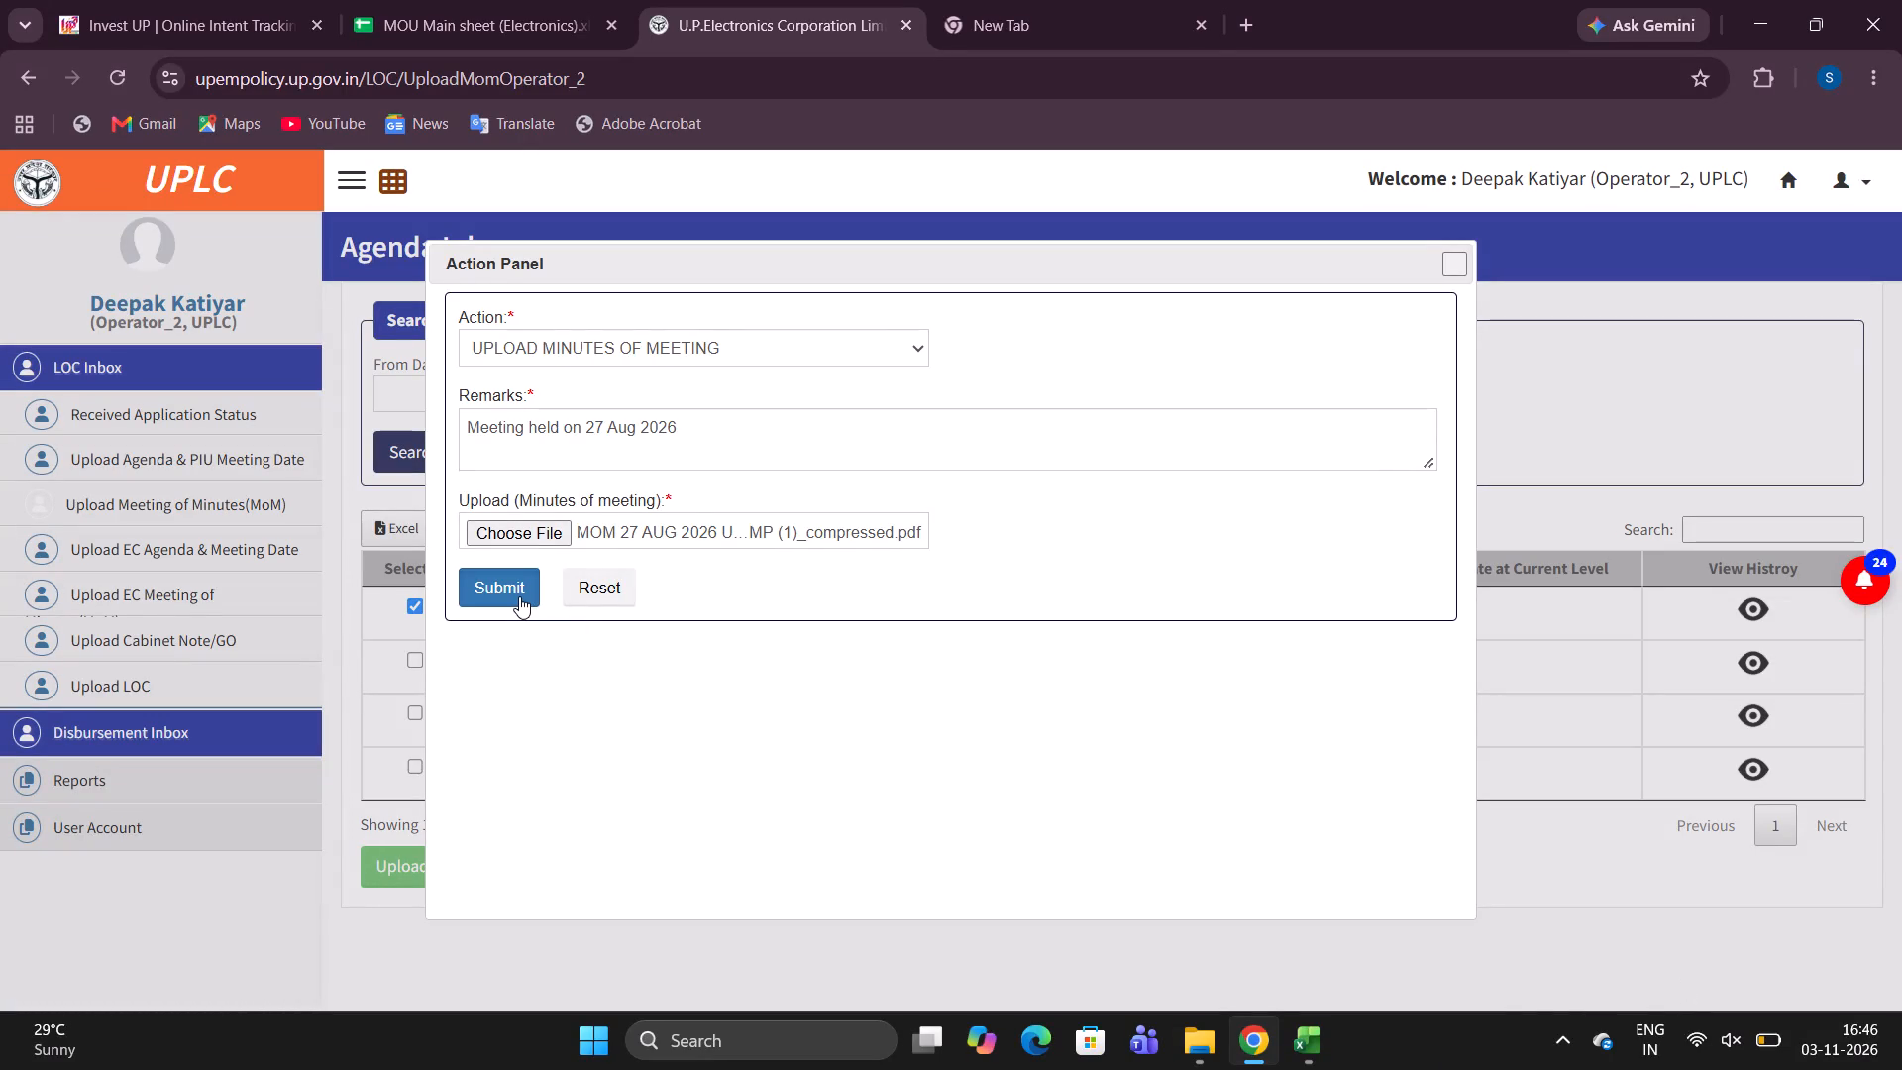